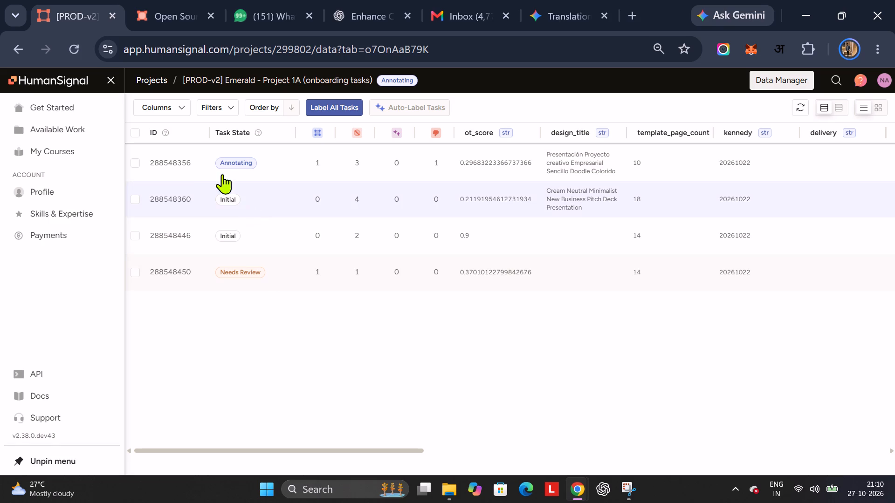
Start labelling all tasks in the Emerald Project 1A onboarding project.
click(142, 161)
click(325, 103)
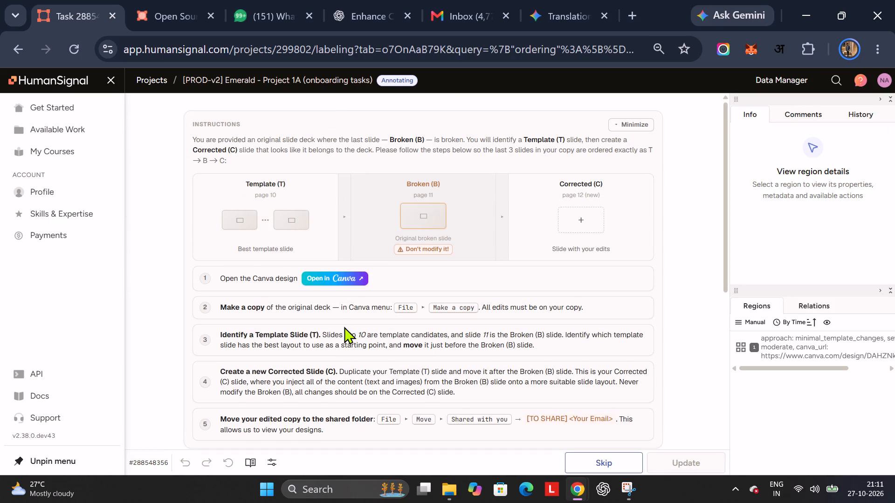
Go through the first task's submission answers again, choosing Minimal Template Changes as the approach and Moderately broken as the severity.
scroll(344, 326, down, 5)
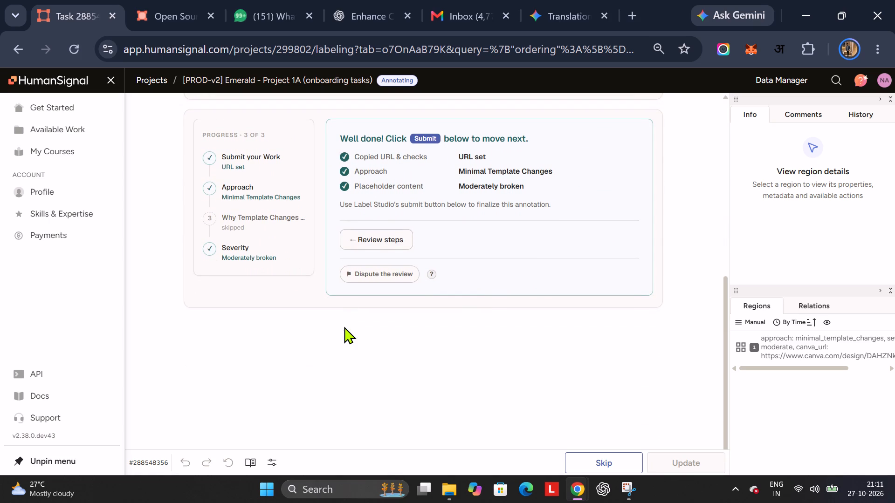
scroll(344, 326, up, 2)
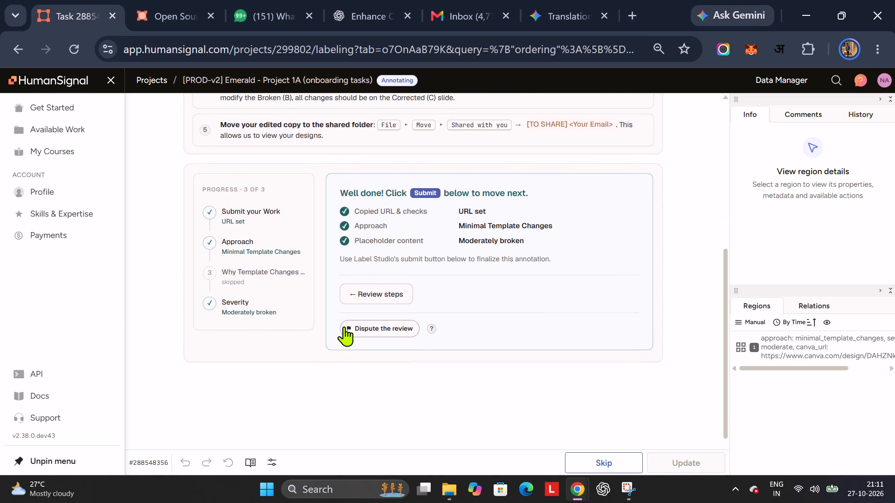
scroll(344, 326, up, 1)
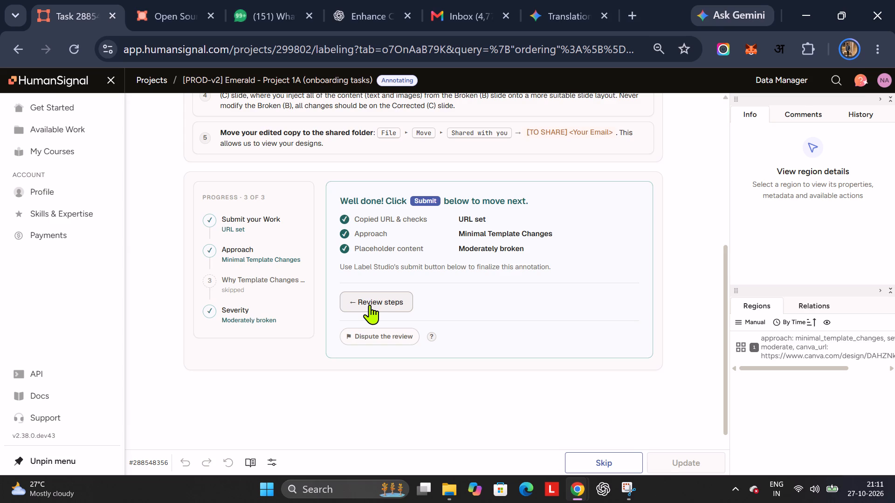
click(370, 305)
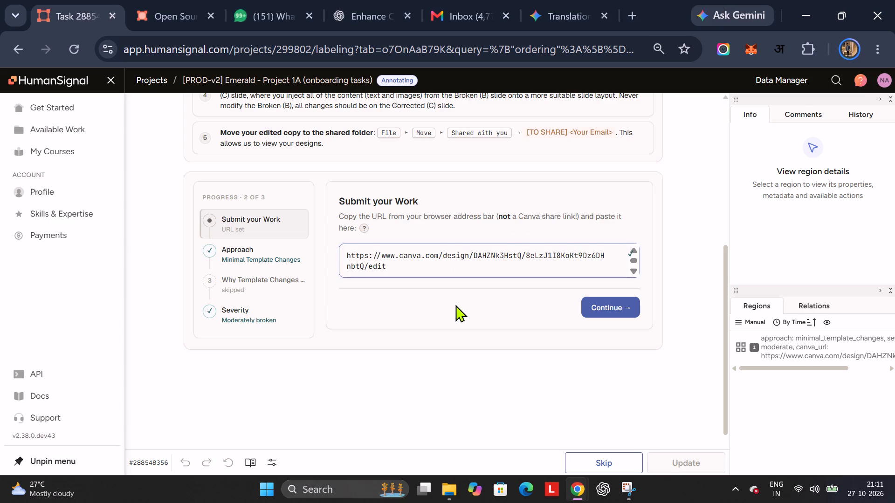
click(601, 311)
click(544, 262)
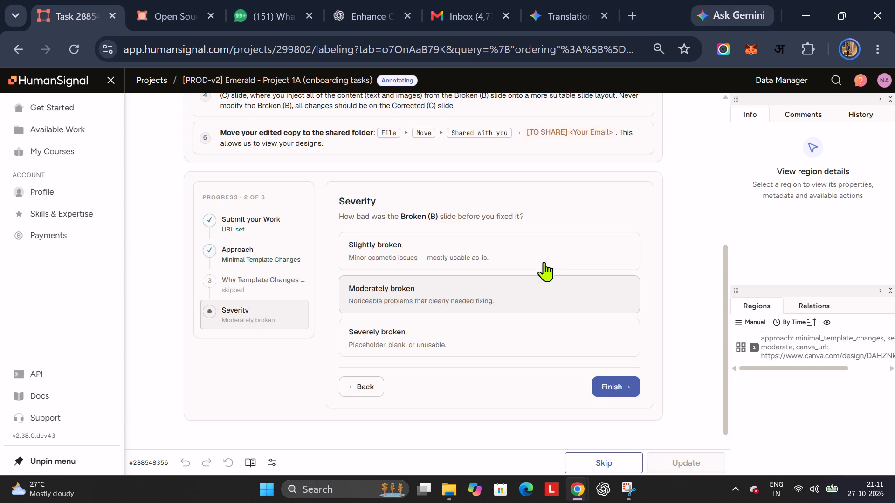
click(480, 291)
scroll(585, 410, down, 1)
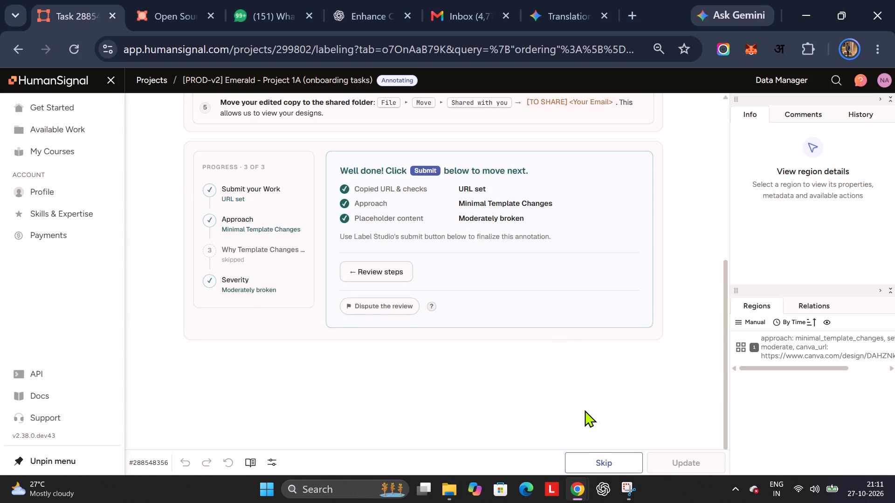
Open the first task's original deck in Canva, examine the broken slide on page 11, and close the deck.
scroll(585, 410, down, 2)
scroll(585, 410, up, 7)
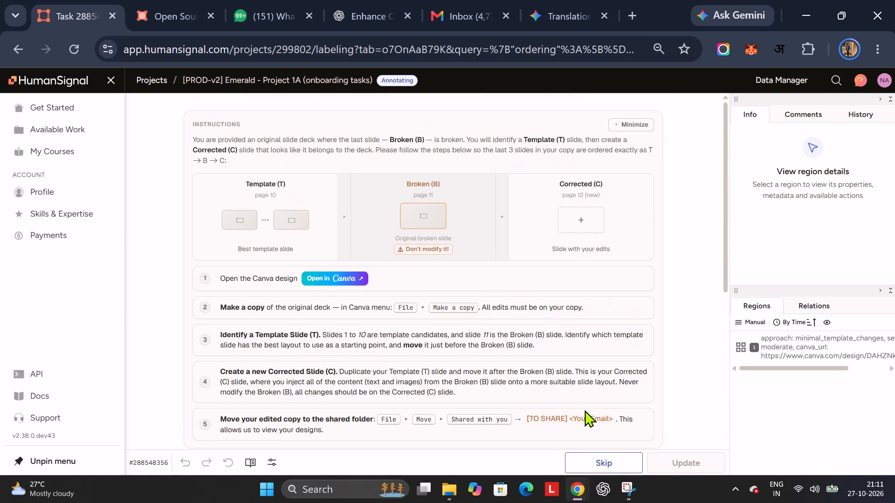
scroll(585, 410, down, 1)
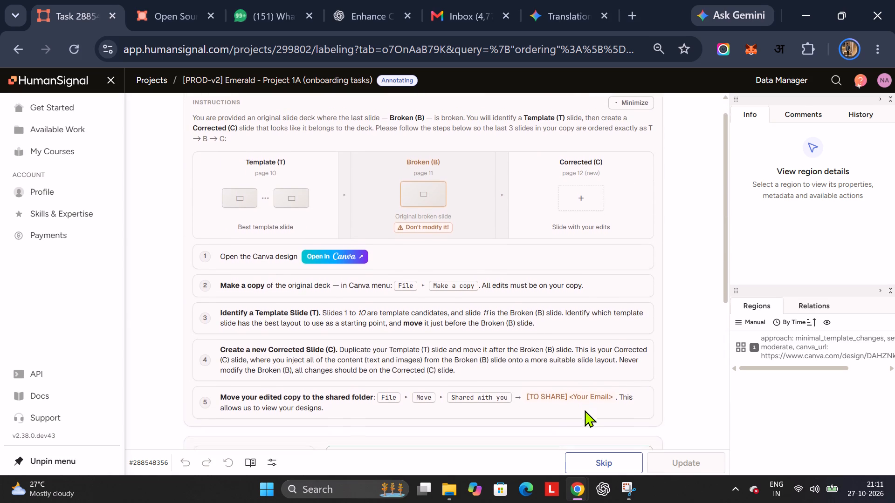
scroll(585, 410, down, 1)
scroll(466, 344, up, 1)
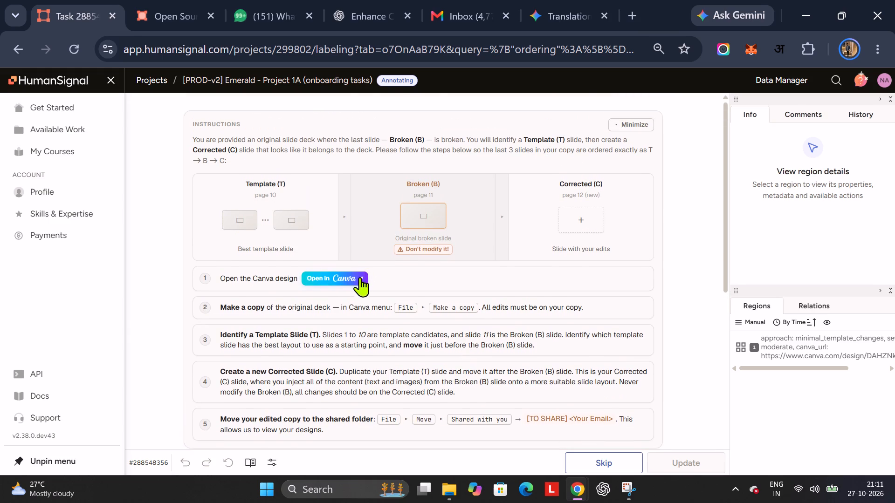
click(360, 278)
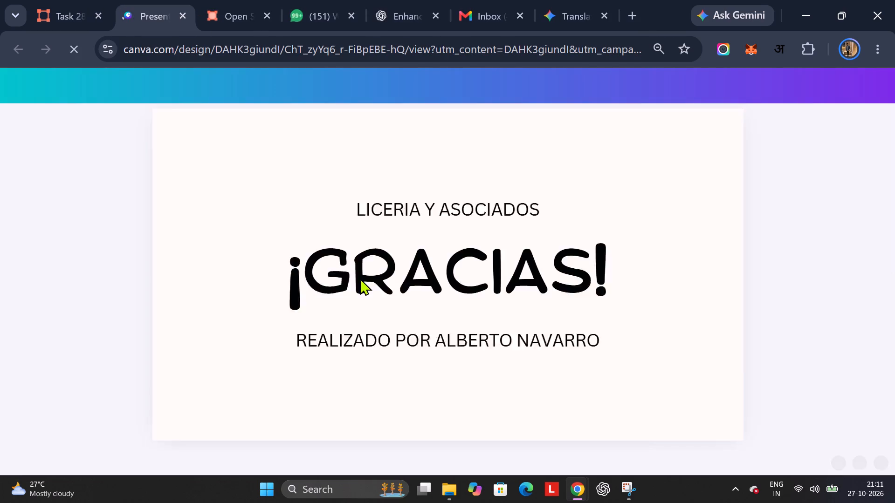
scroll(680, 420, left, 4)
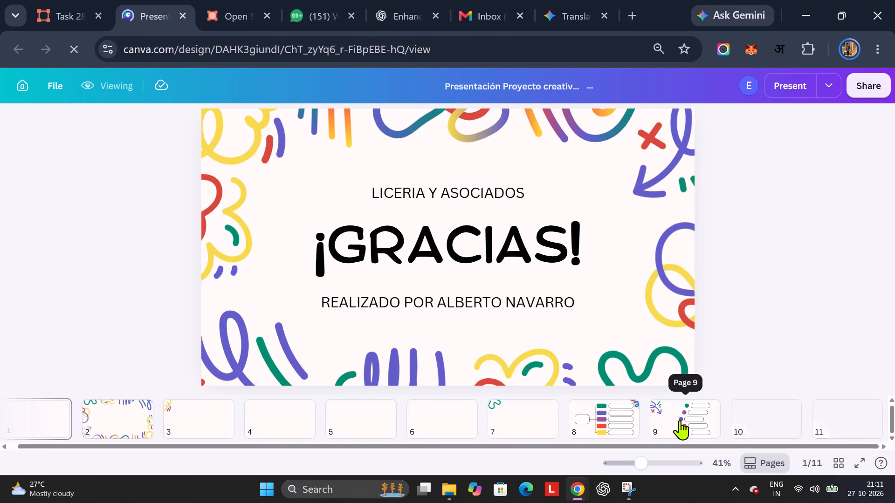
click(821, 422)
scroll(821, 422, left, 3)
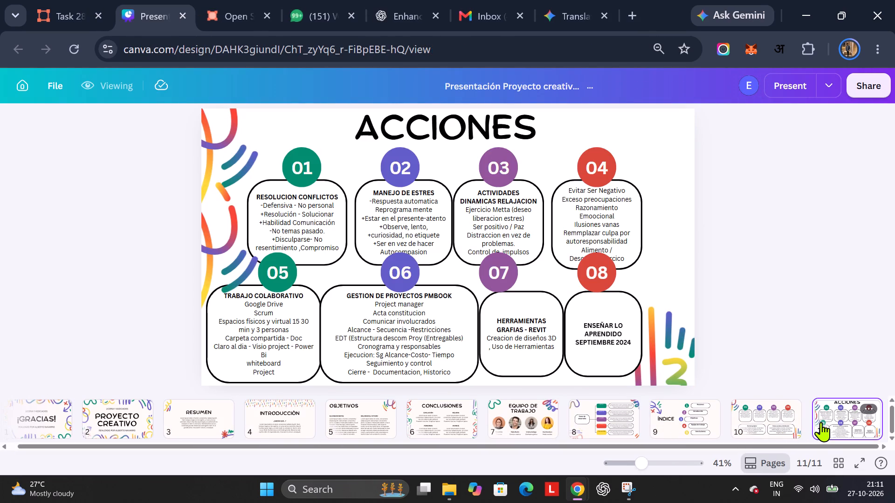
click(183, 12)
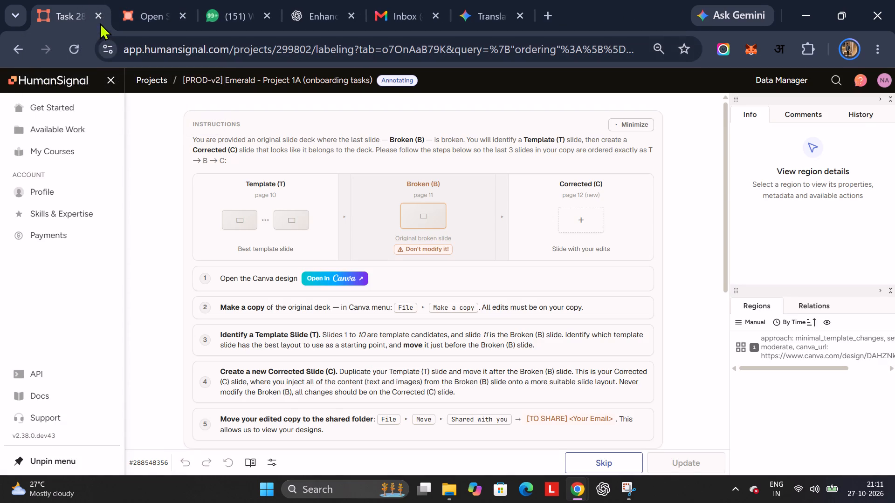
Skip the current labelling task.
scroll(351, 327, down, 1)
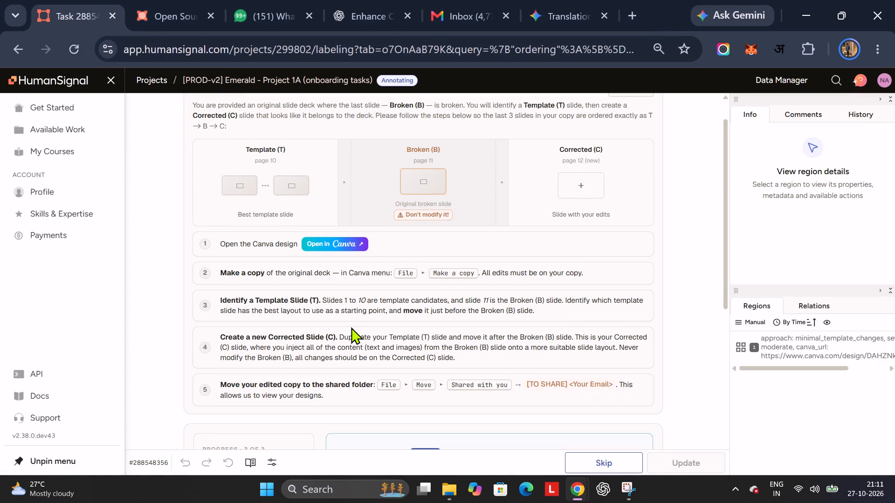
click(596, 467)
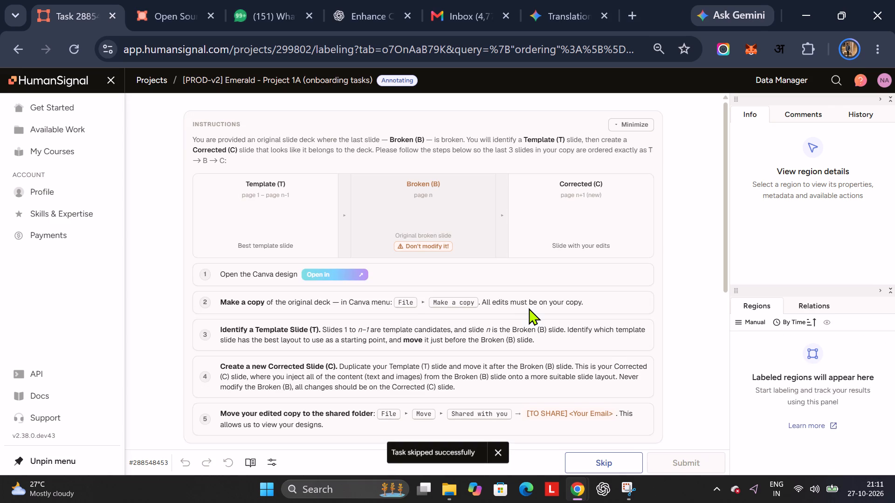
Look over the newly loaded task's instructions and submission form, and open its original deck in Canva.
scroll(401, 326, up, 1)
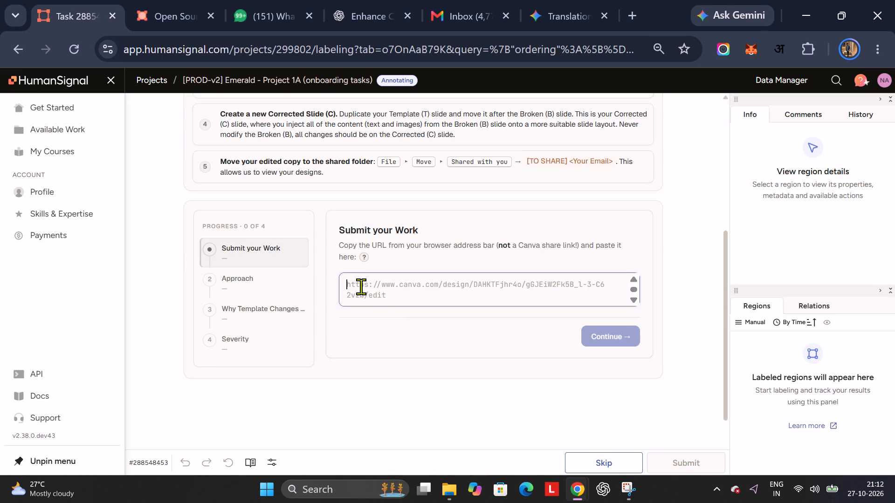
scroll(336, 337, down, 2)
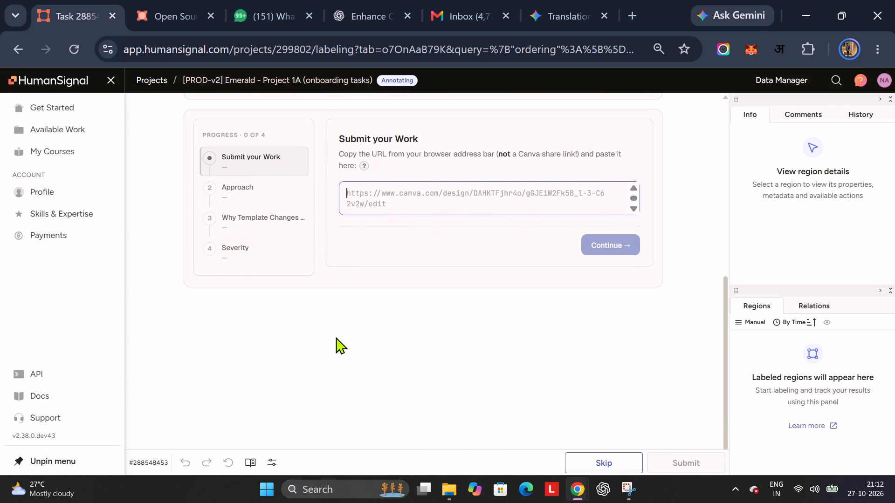
scroll(336, 337, down, 1)
scroll(336, 337, up, 8)
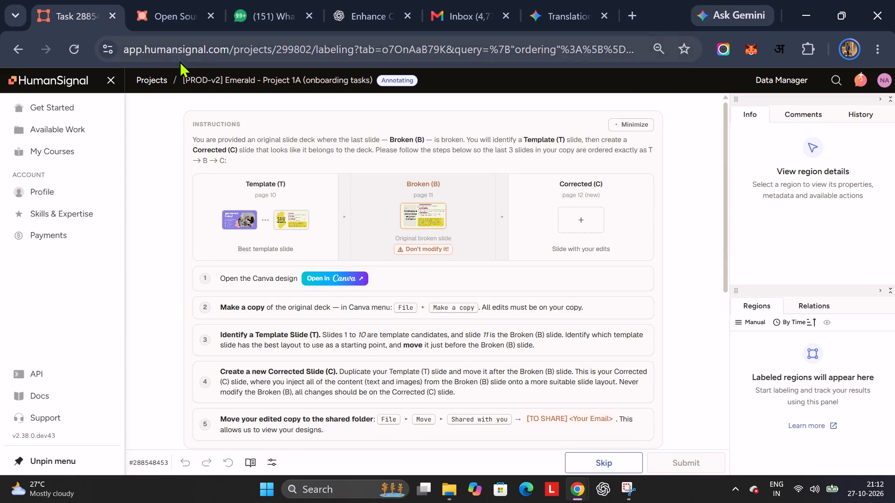
click(361, 279)
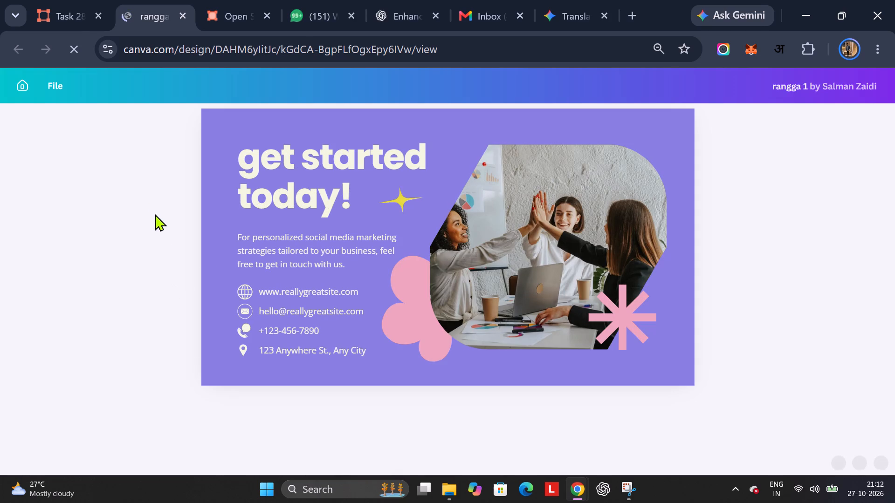
Return to the labelling task page and reread its instructions and submission form.
click(65, 15)
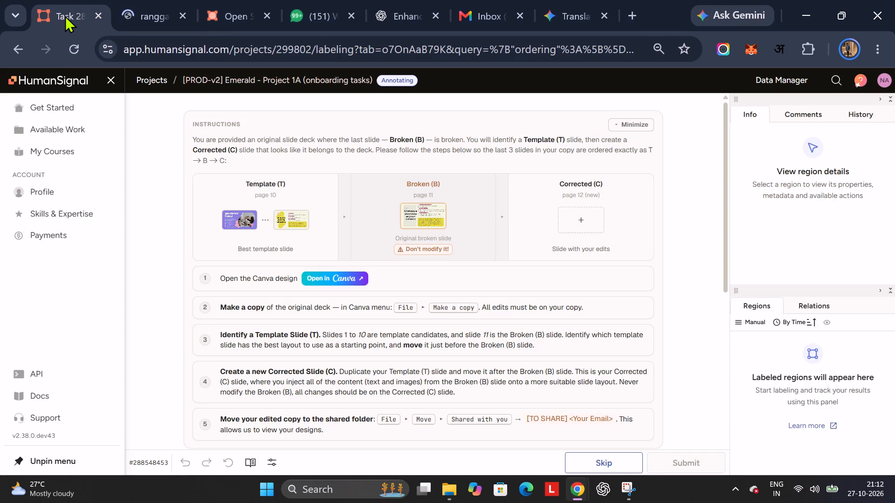
scroll(198, 132, up, 1)
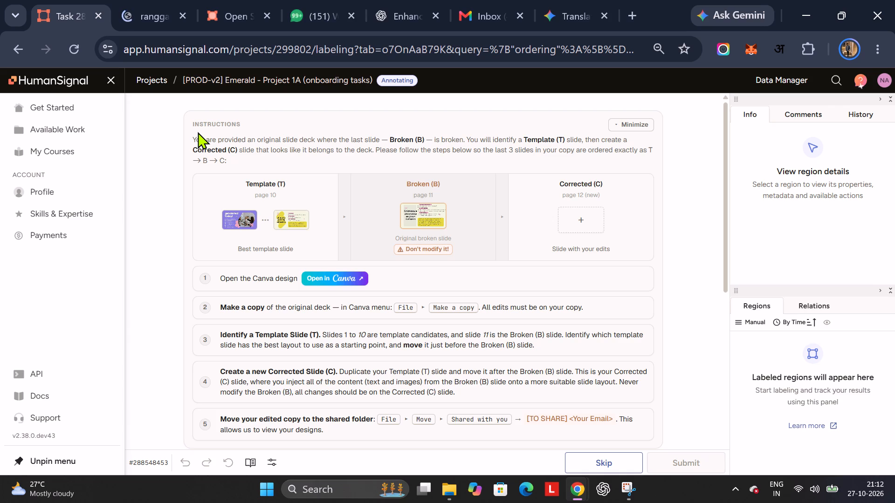
scroll(198, 132, down, 4)
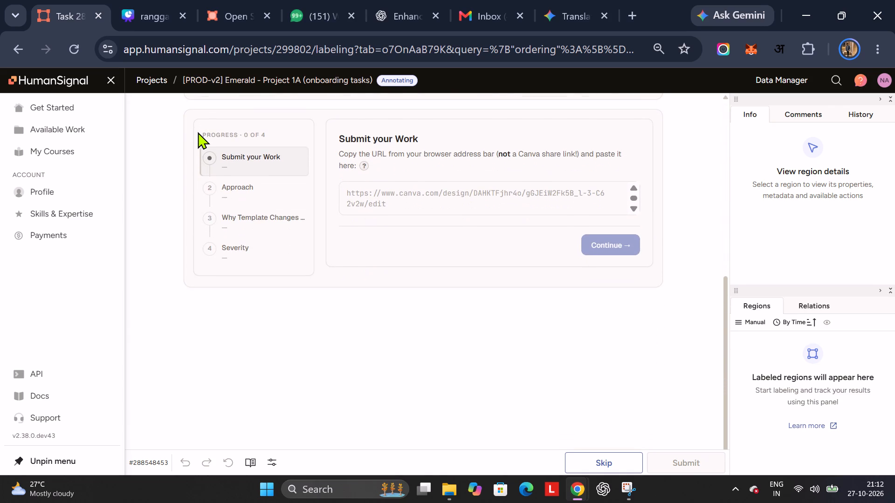
scroll(198, 132, down, 1)
scroll(198, 132, up, 8)
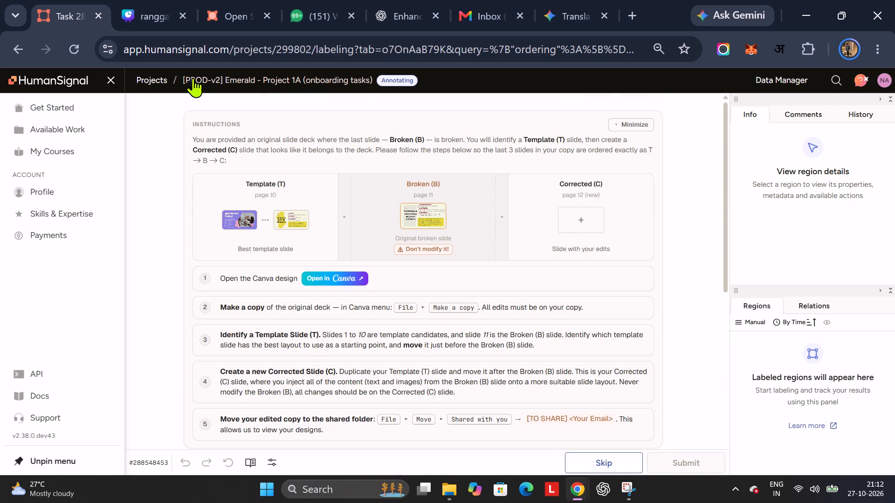
Go back to the Canva deck and compare the layout and content of slide 10 with the broken slide 11.
click(151, 11)
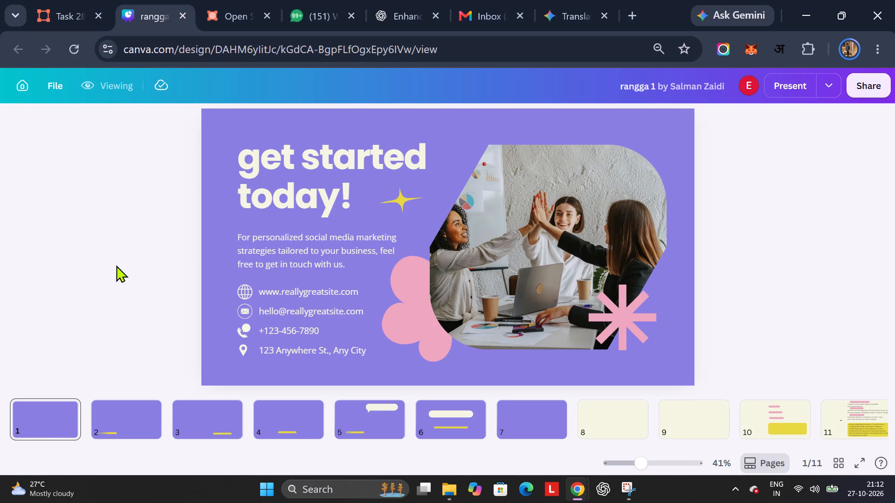
scroll(314, 416, left, 4)
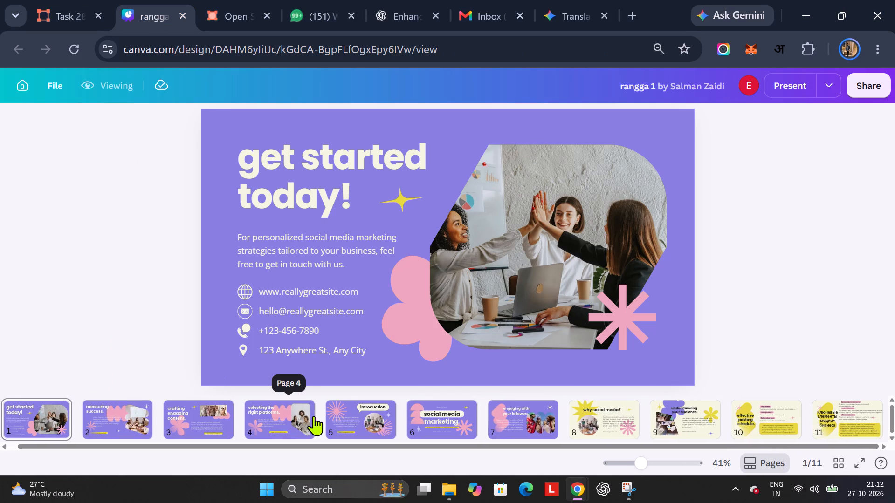
scroll(314, 416, left, 2)
click(834, 427)
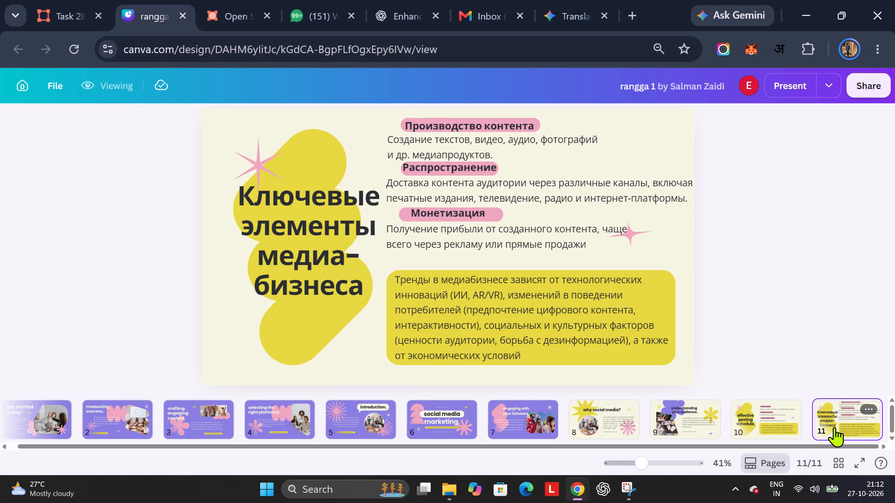
click(770, 430)
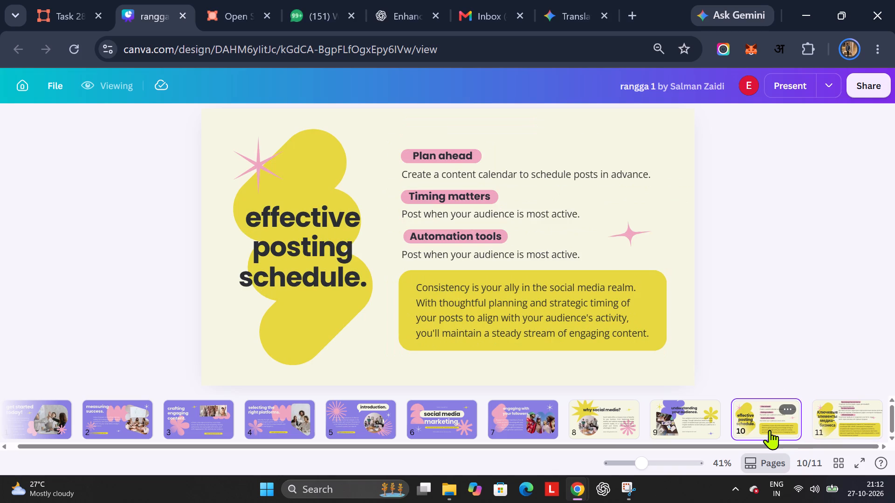
click(830, 423)
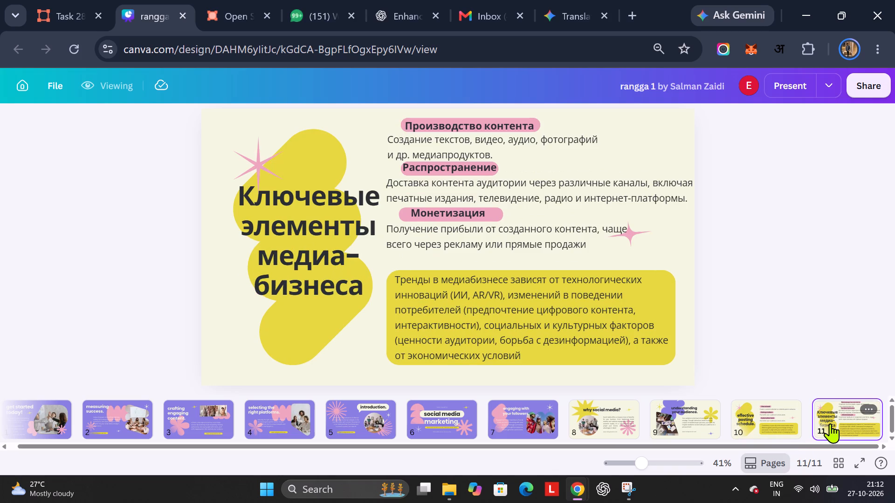
click(769, 423)
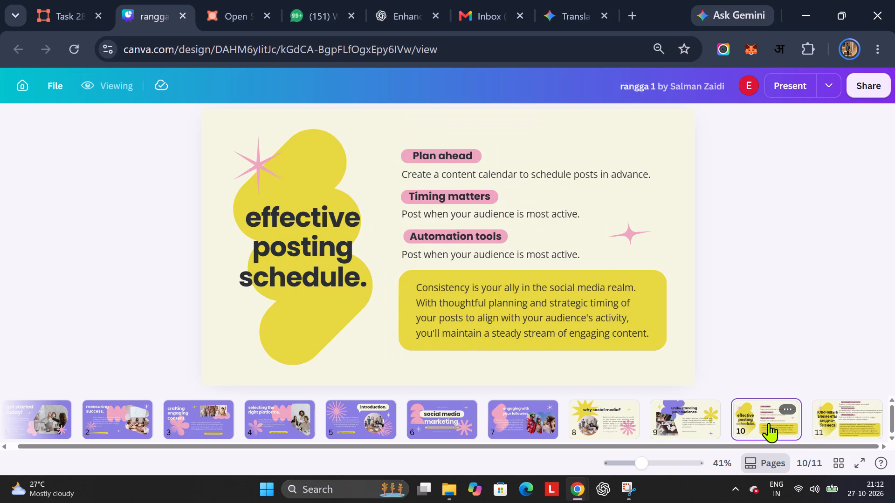
click(834, 413)
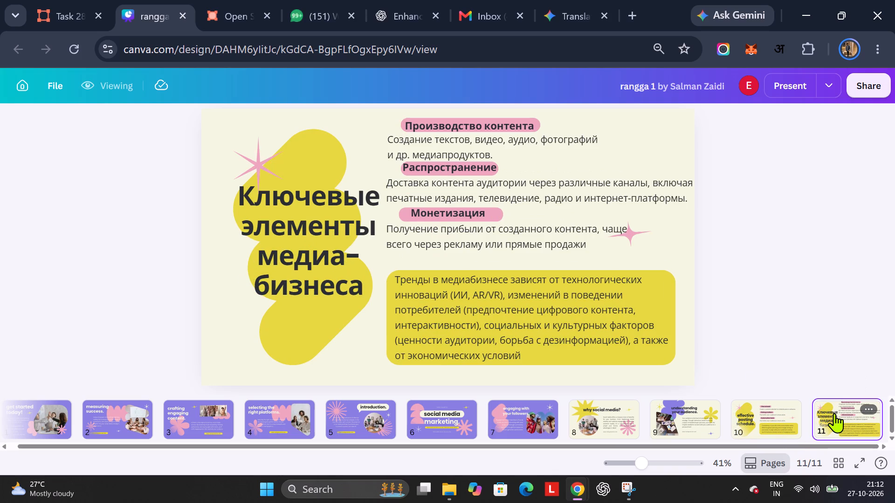
click(767, 416)
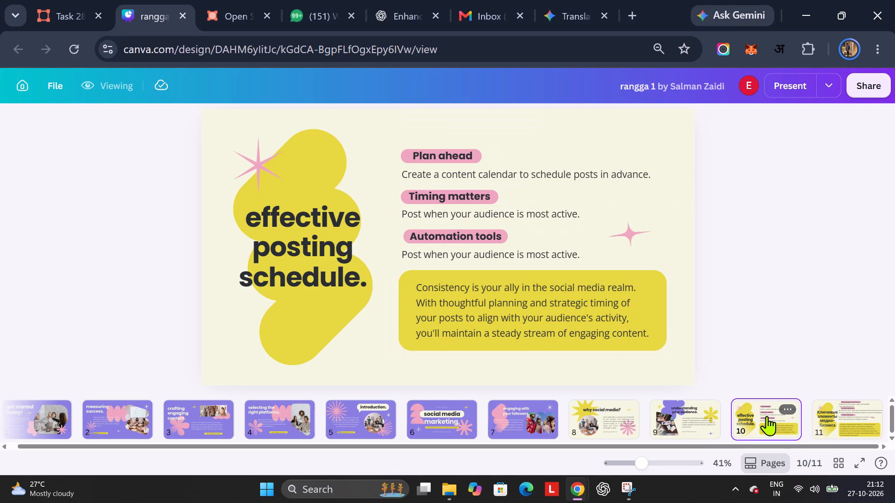
click(828, 415)
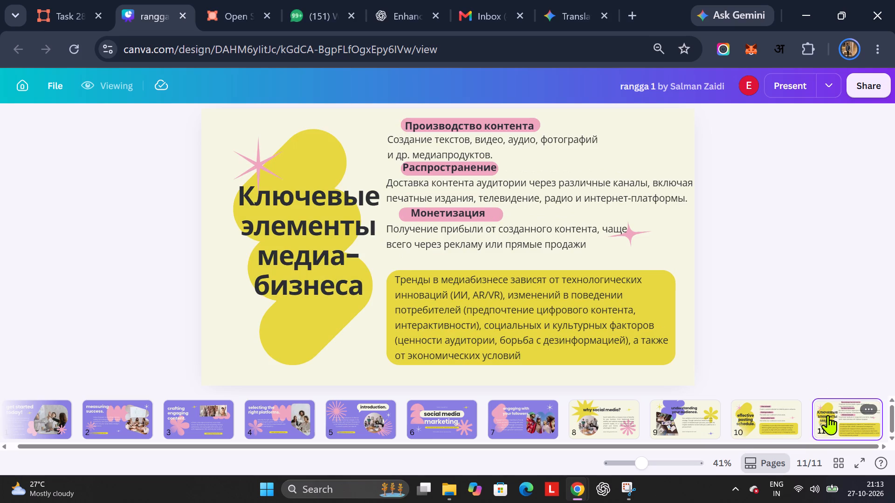
click(766, 419)
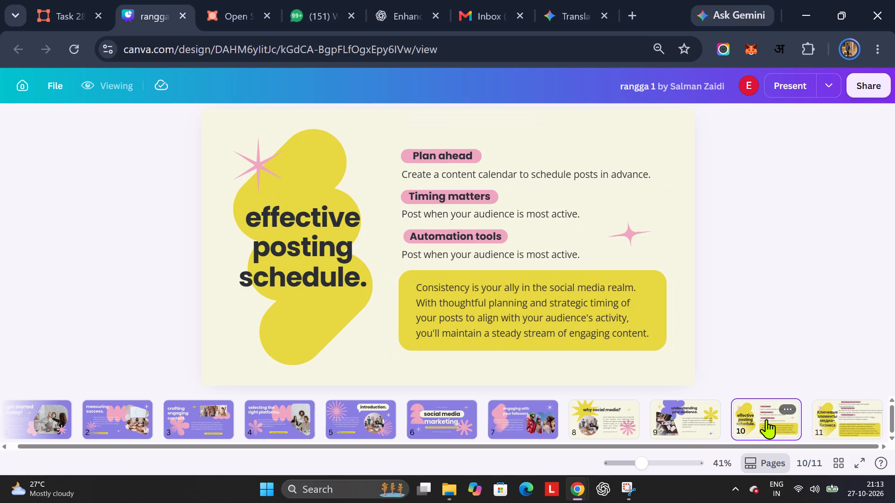
Compare slide 10 with the broken slide 11 again and check which page options slide 10 offers in the view-only deck.
click(831, 421)
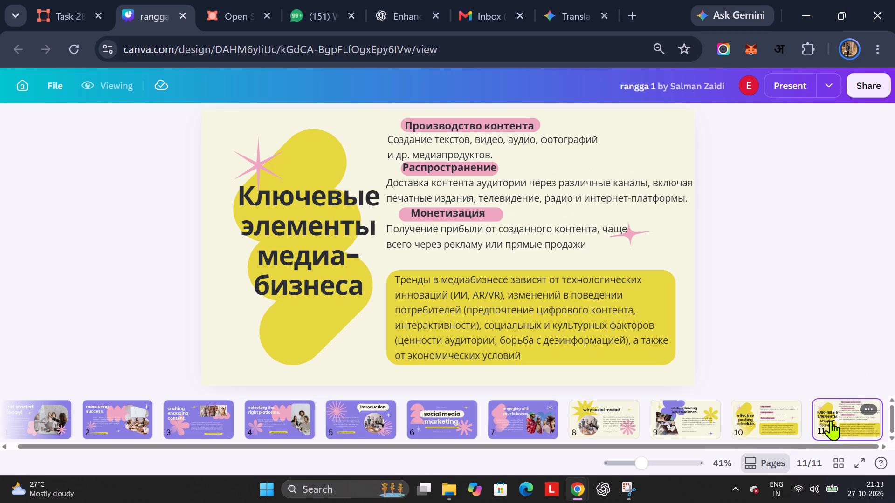
click(770, 423)
scroll(730, 409, left, 3)
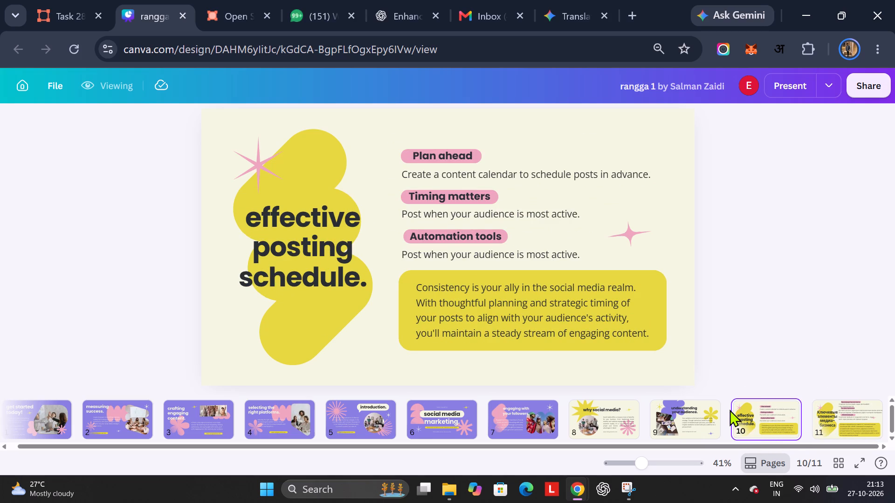
click(787, 408)
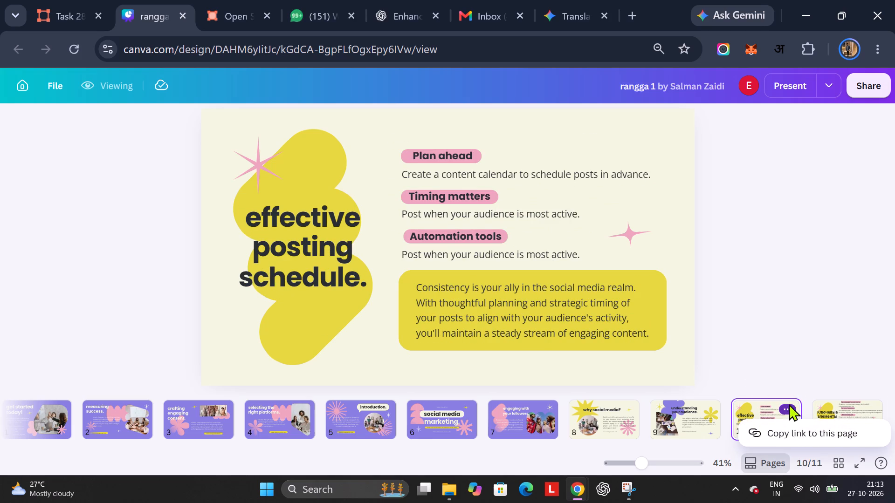
click(752, 408)
right_click(759, 408)
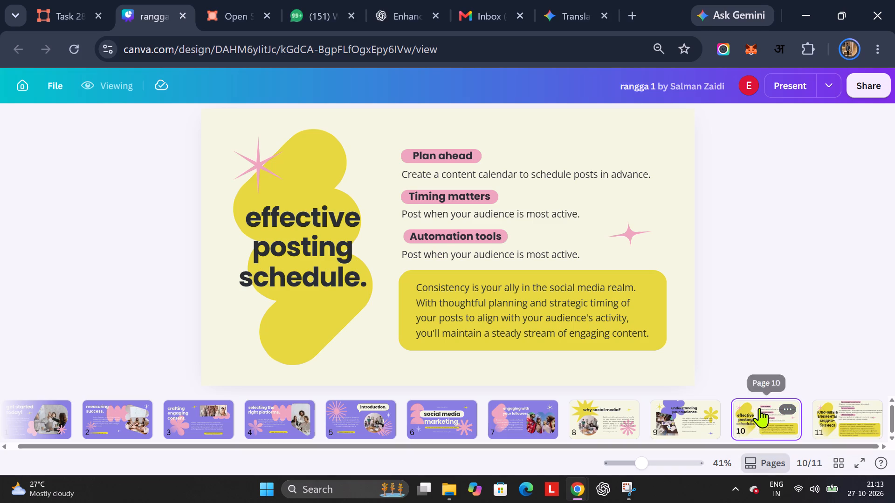
click(763, 395)
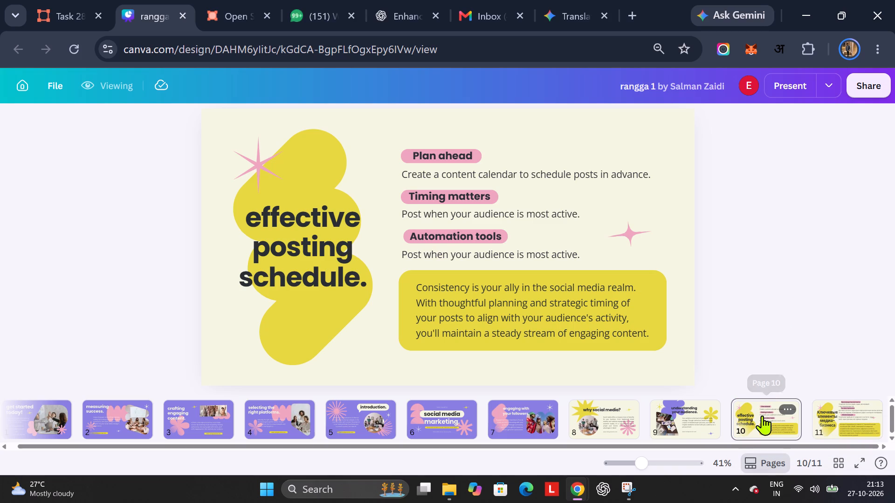
click(762, 415)
right_click(762, 415)
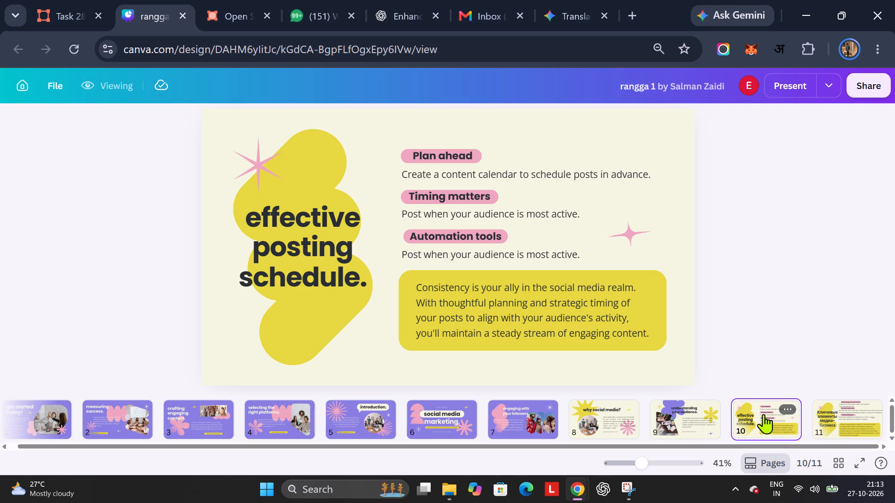
click(785, 408)
scroll(771, 345, left, 3)
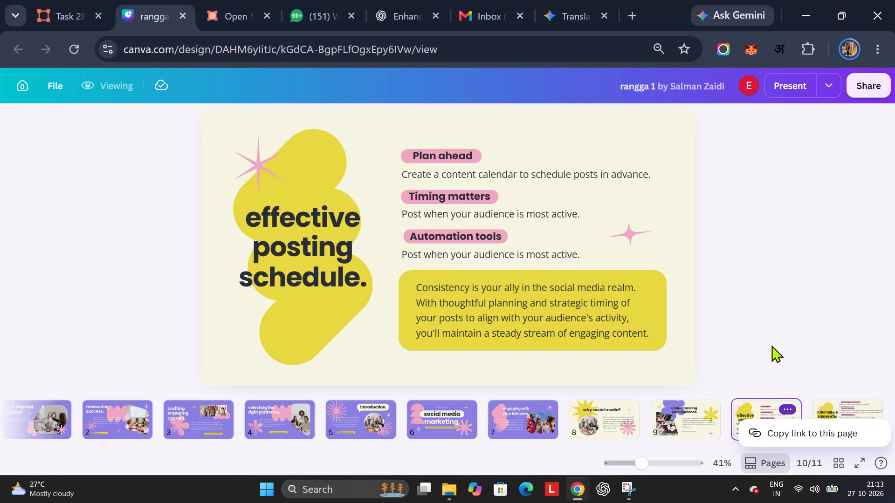
click(826, 405)
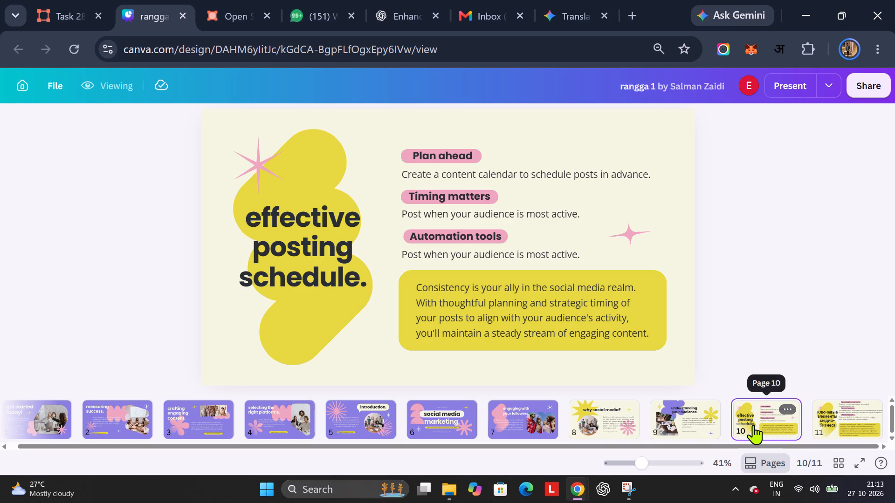
click(753, 425)
right_click(753, 425)
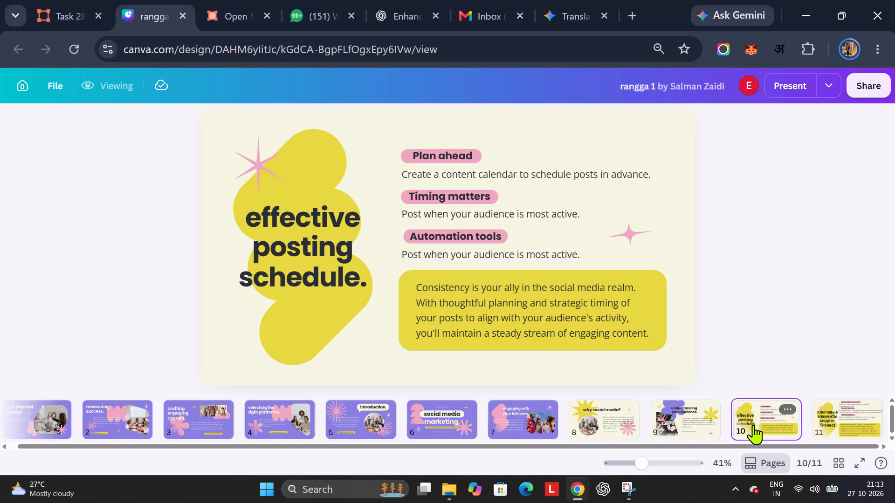
Make an editable copy of the rangga 1 deck.
click(52, 88)
click(109, 205)
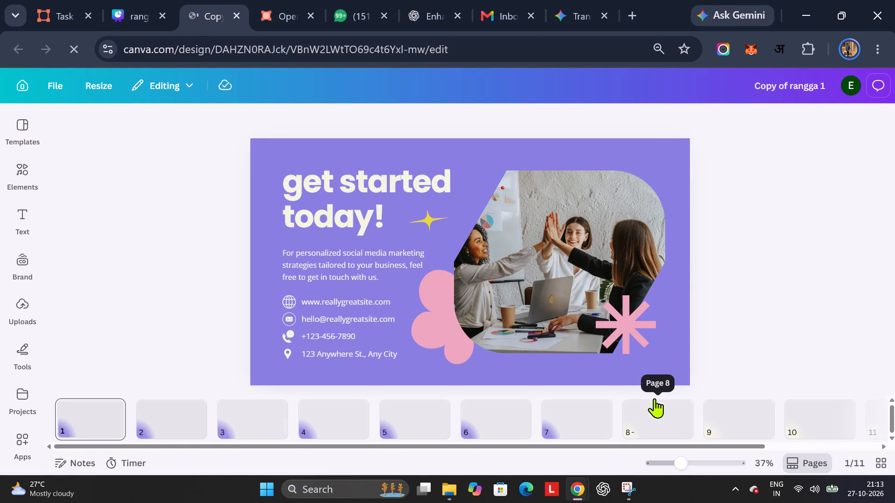
Duplicate slide 10, "effective posting schedule.", in the copied deck.
scroll(732, 411, left, 6)
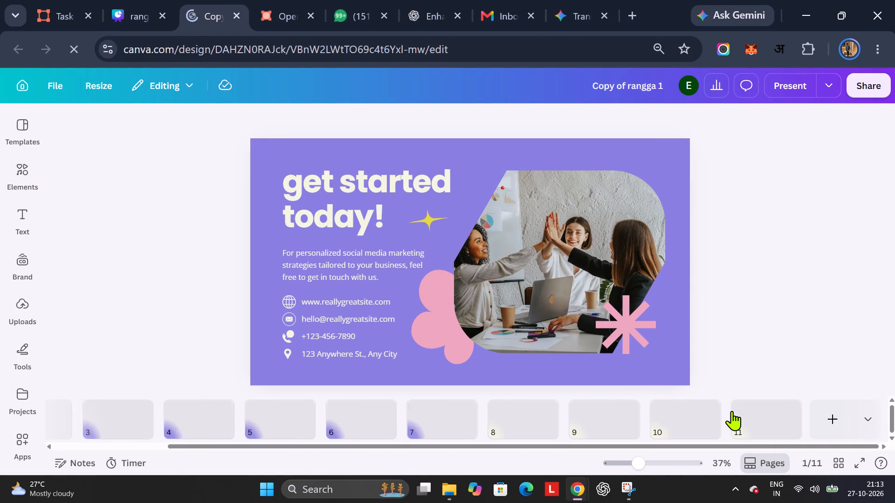
click(678, 431)
click(707, 408)
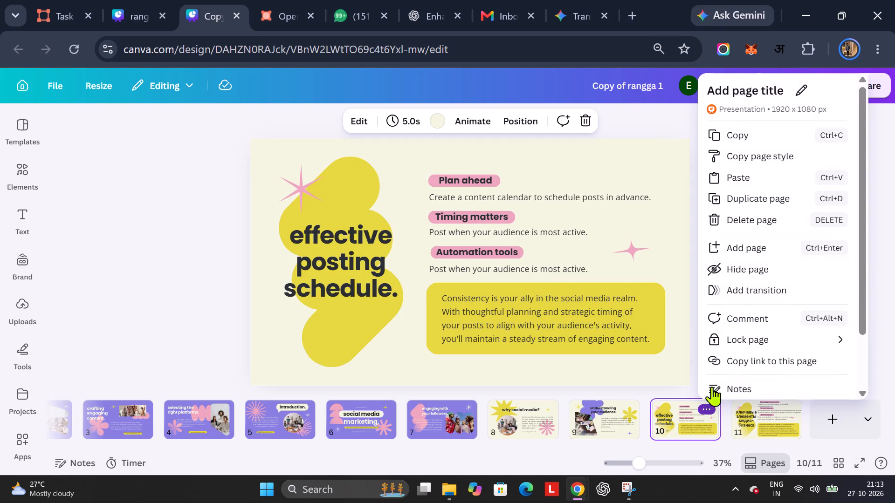
click(743, 197)
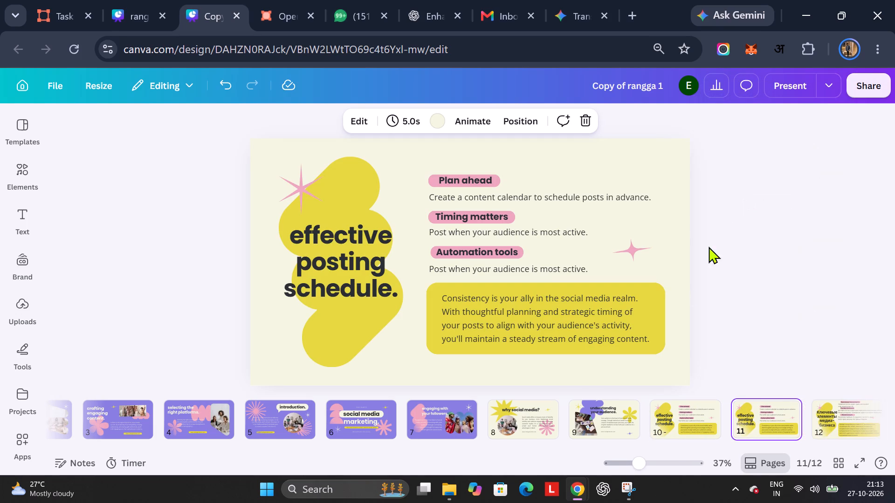
Reorder the last two slides so the broken Russian slide is page 11 and the duplicated template slide is page 12.
scroll(671, 373, left, 4)
scroll(678, 412, left, 6)
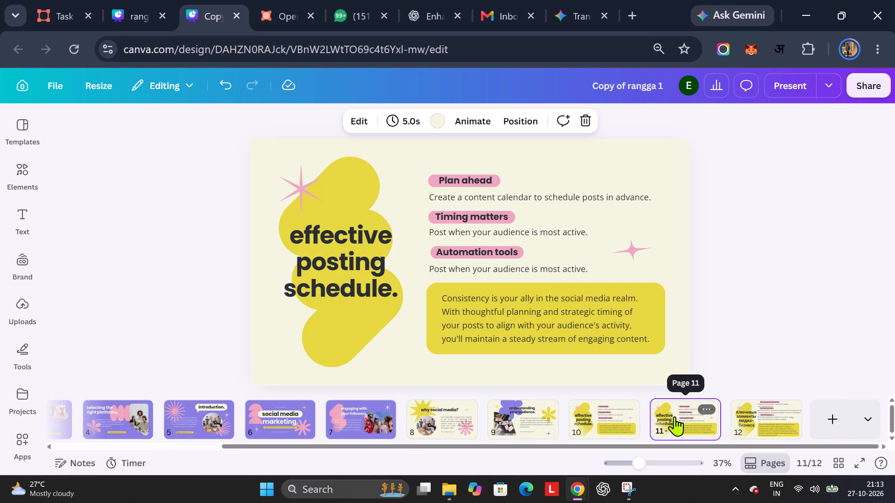
drag(675, 416, 821, 417)
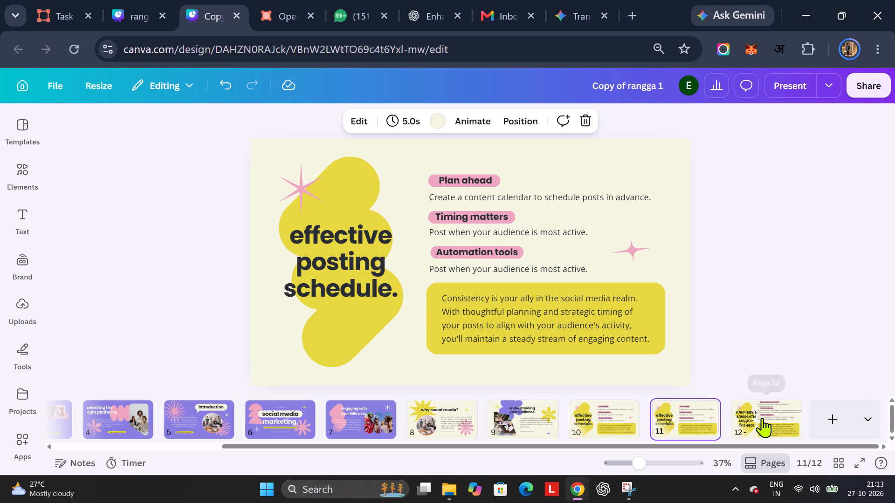
drag(763, 418, 647, 422)
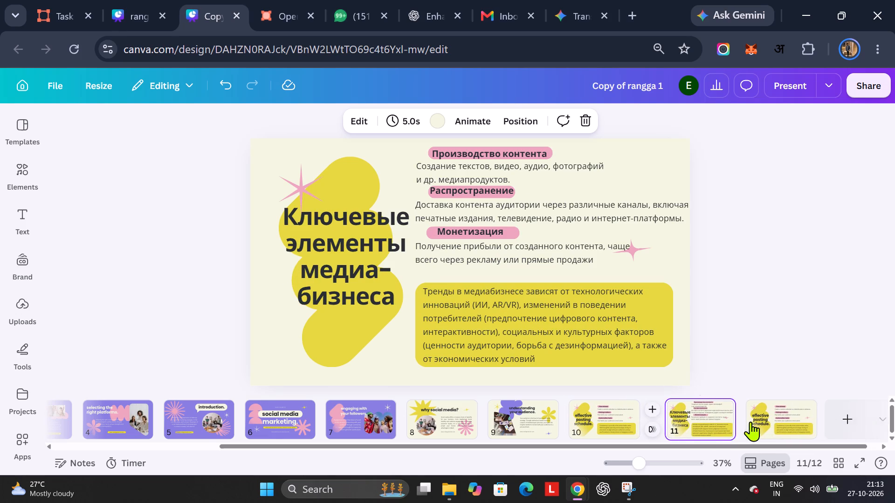
click(754, 421)
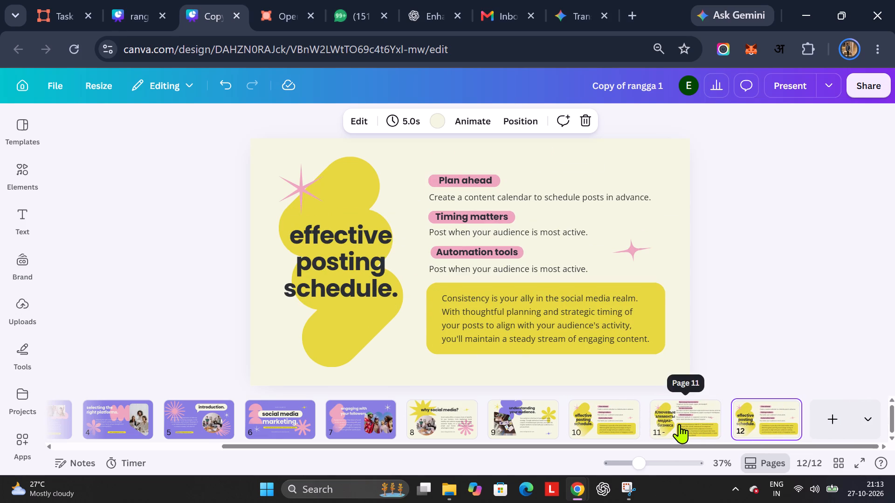
Duplicate the broken Russian slide on page 11.
click(679, 424)
click(705, 407)
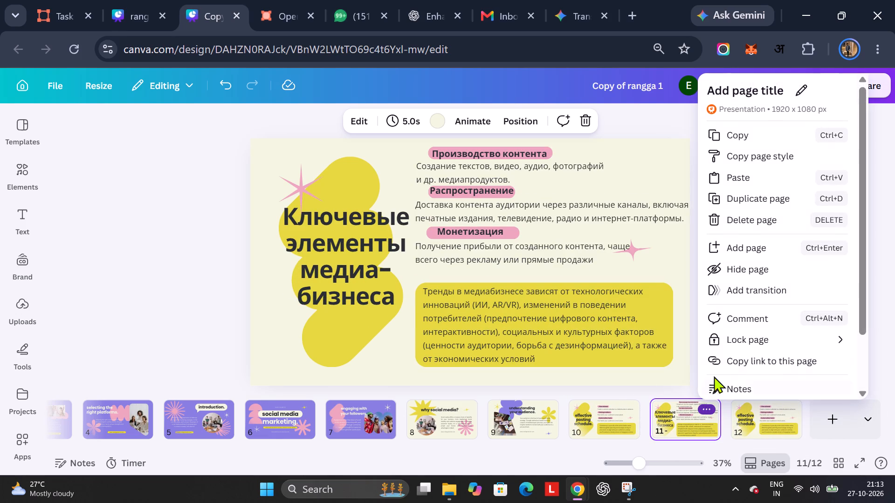
click(734, 198)
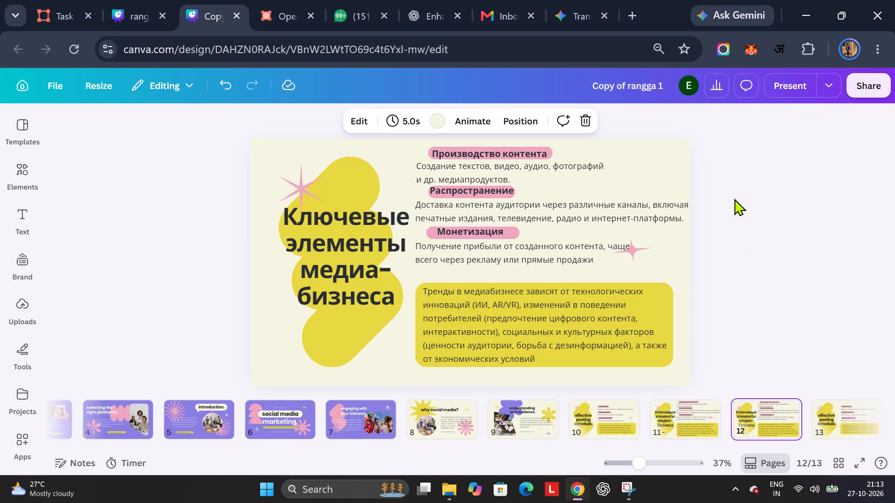
Replace the heading on template slide 13 with "Ключевые элементы медиа-бизнеса" copied from the heading of slide 12.
scroll(673, 415, left, 4)
click(690, 421)
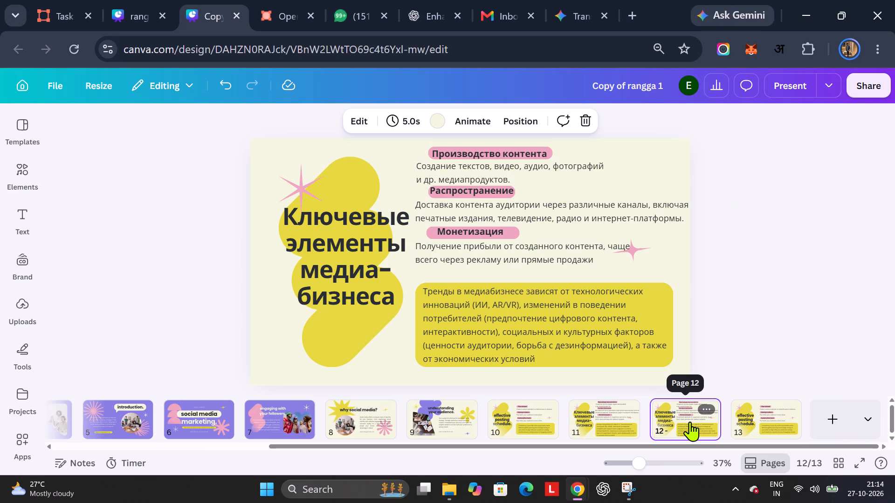
click(744, 416)
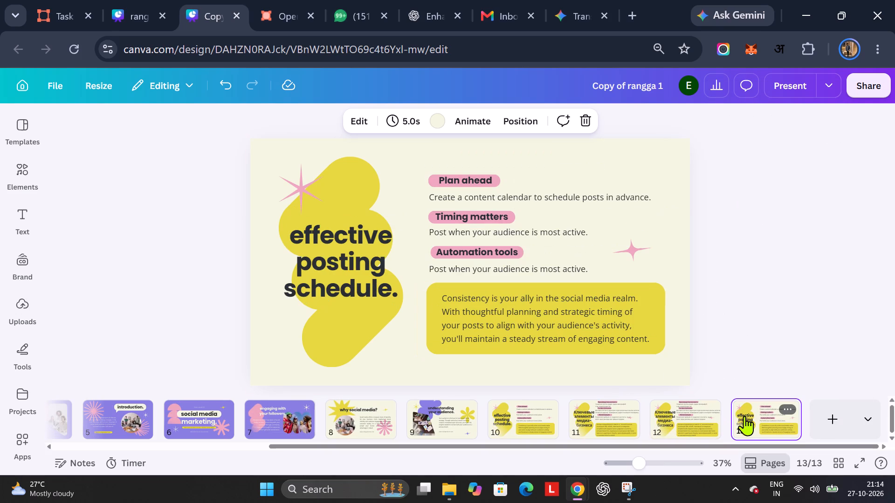
click(688, 418)
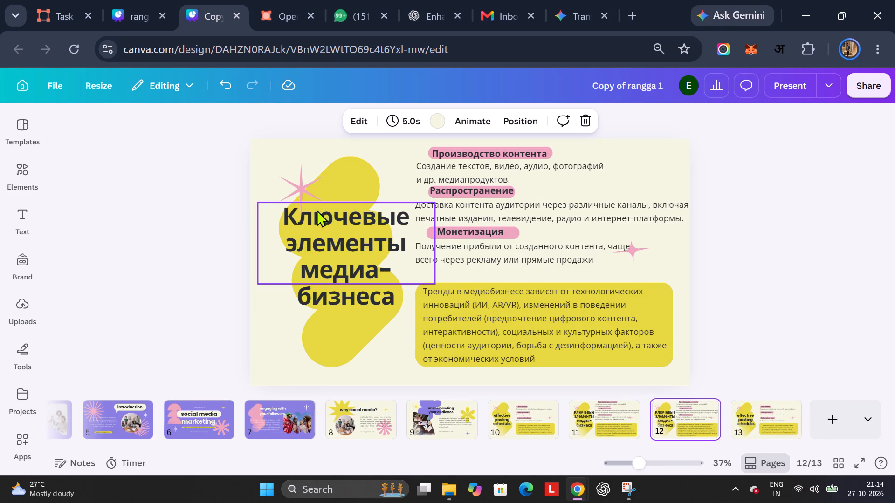
triple_click(329, 251)
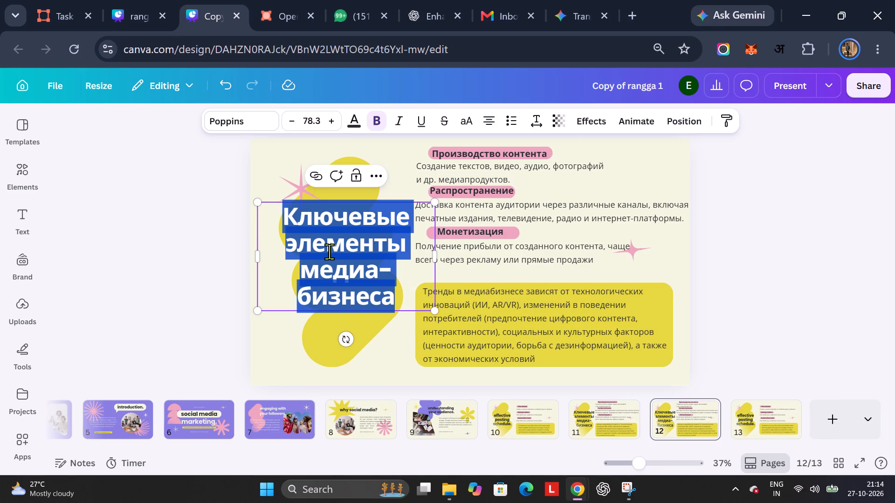
key(ctrl+c)
key(ctrl+c)
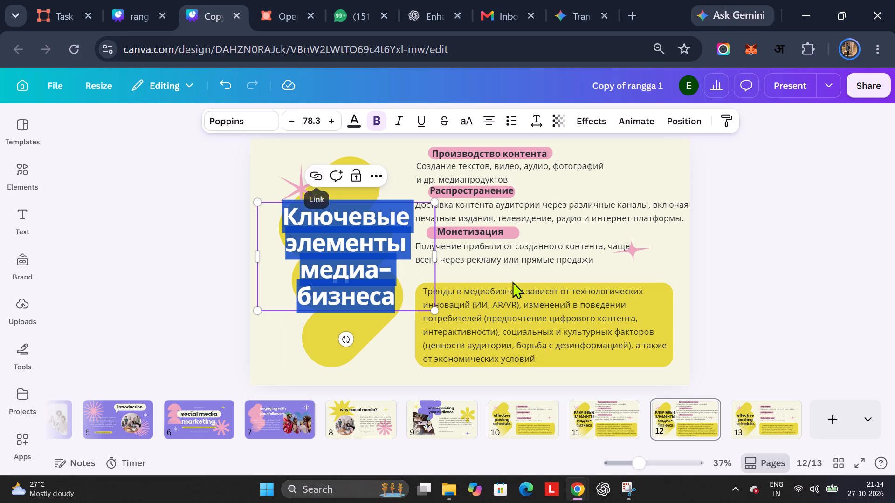
click(750, 409)
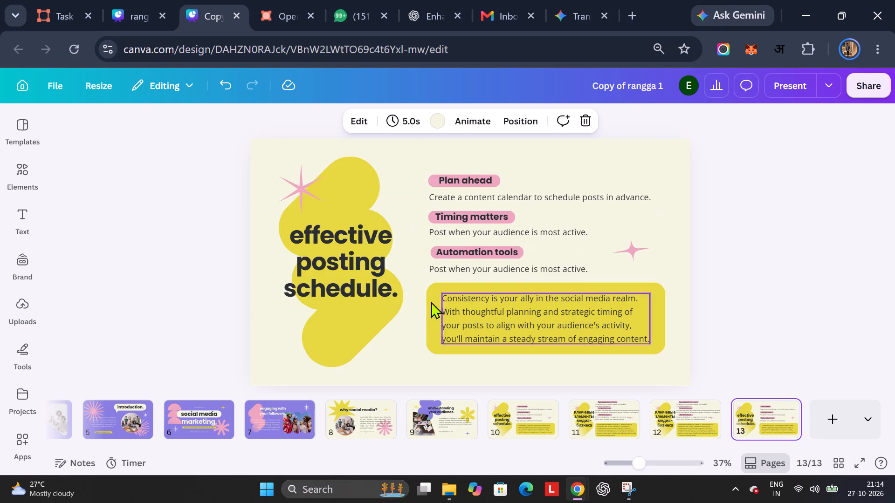
click(347, 253)
triple_click(347, 253)
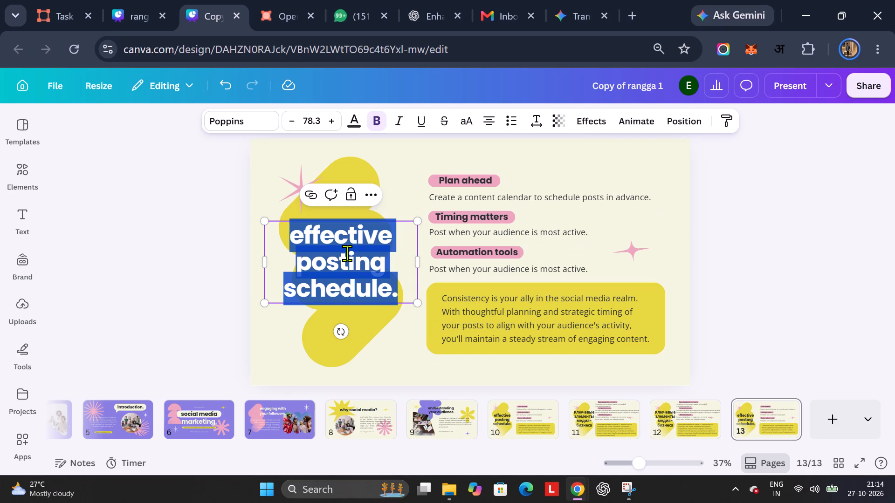
key(ctrl+v)
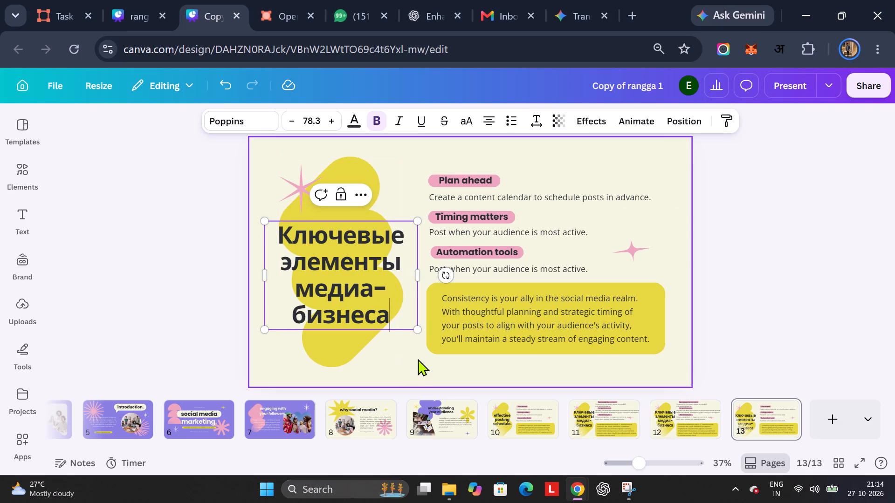
Scale the Russian heading on slide 13 down slightly to a font size of about 76.5.
drag(264, 224, 271, 214)
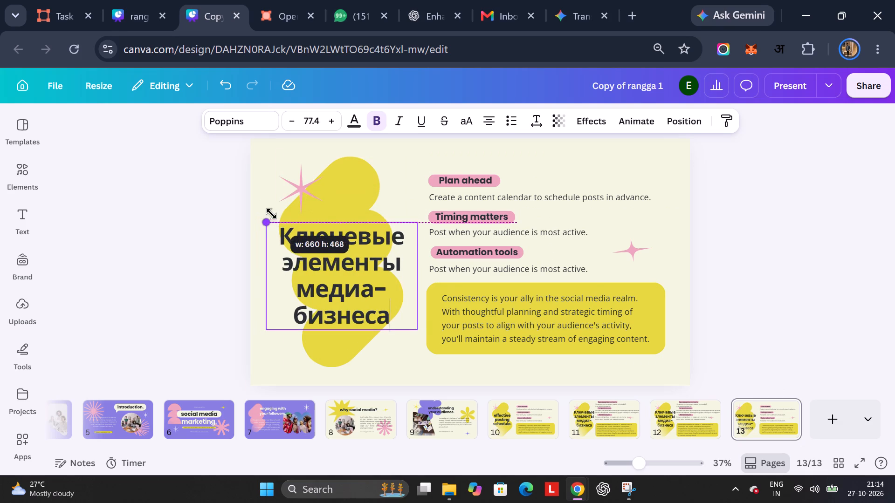
drag(271, 214, 270, 226)
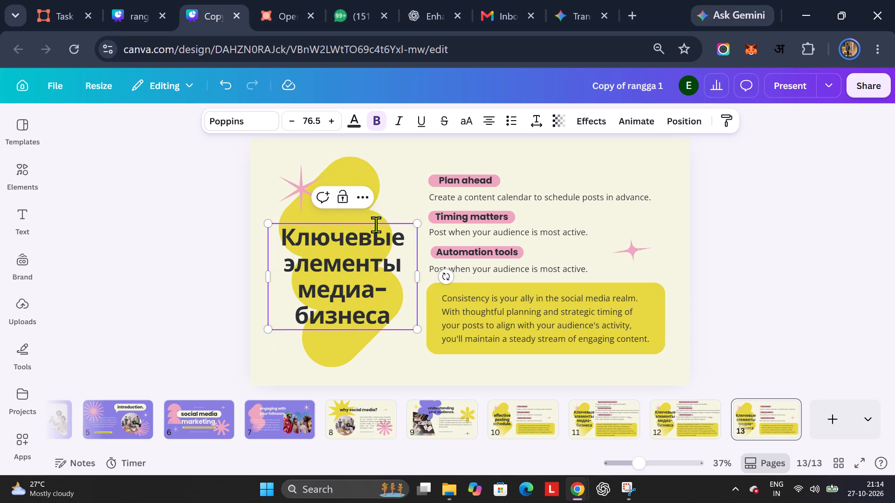
click(256, 185)
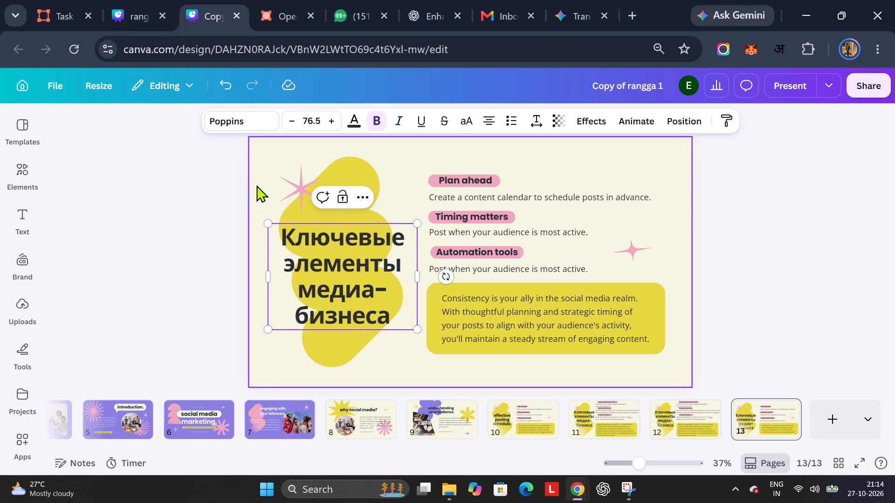
Look back at broken slide 11 and template slide 10 to compare their layouts with the slide being corrected.
click(660, 419)
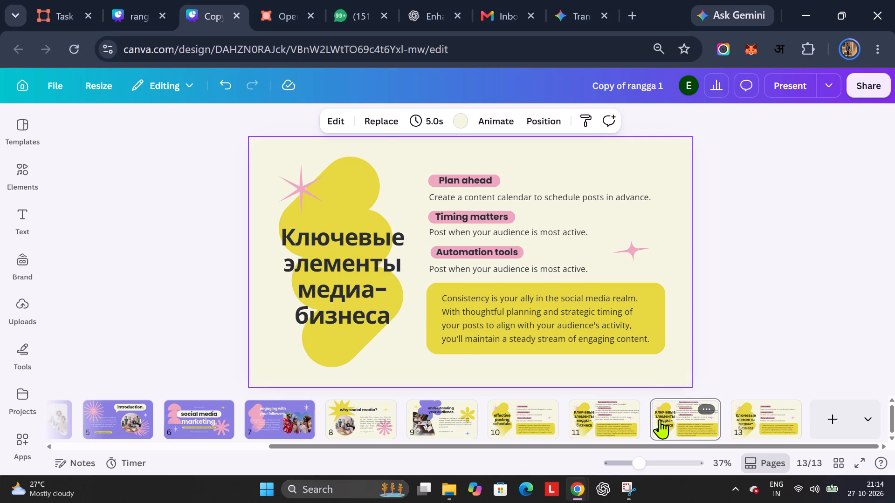
click(609, 423)
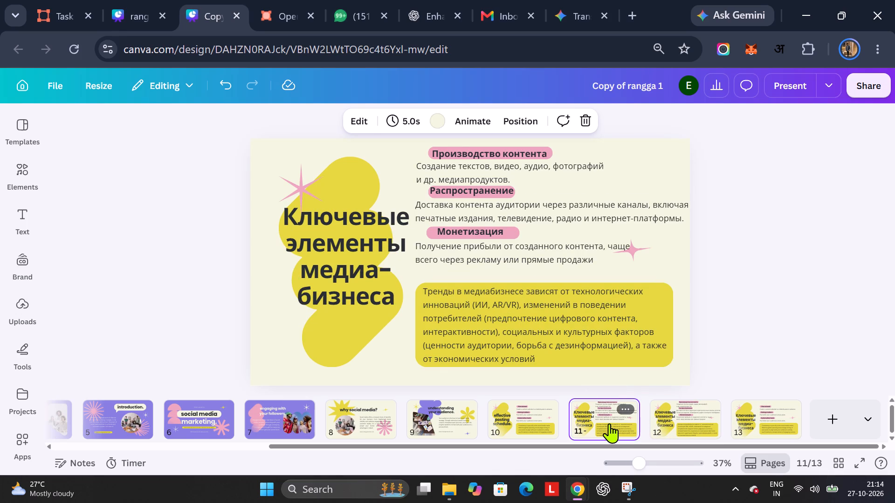
click(509, 420)
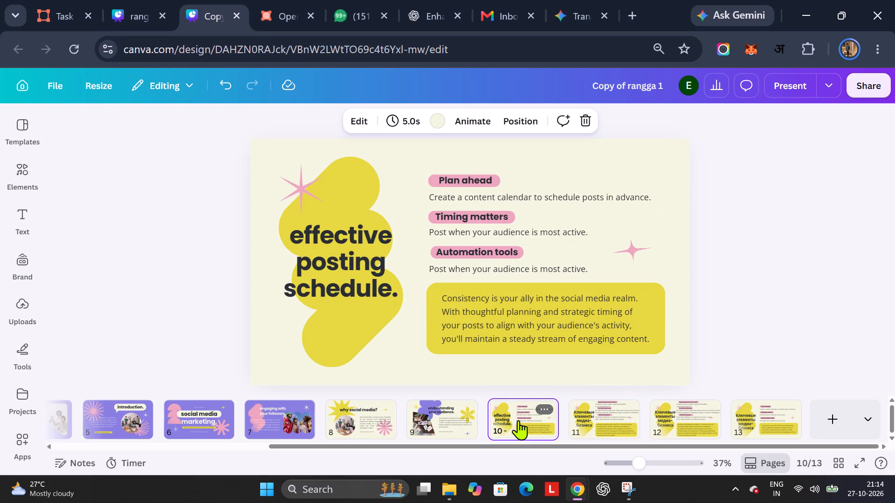
Scale the Russian heading on slide 13 down to a font size of 68.6 and shift it slightly up over the yellow shape, matching slide 10.
click(753, 416)
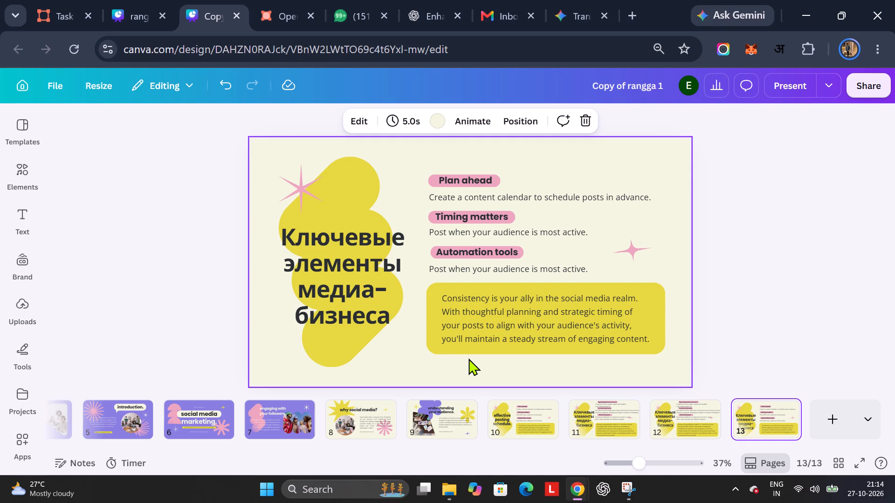
click(348, 261)
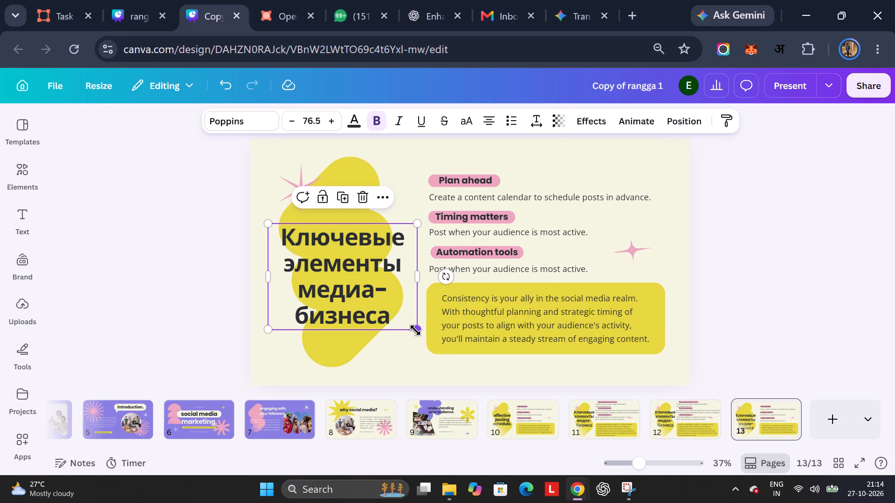
drag(415, 330, 408, 335)
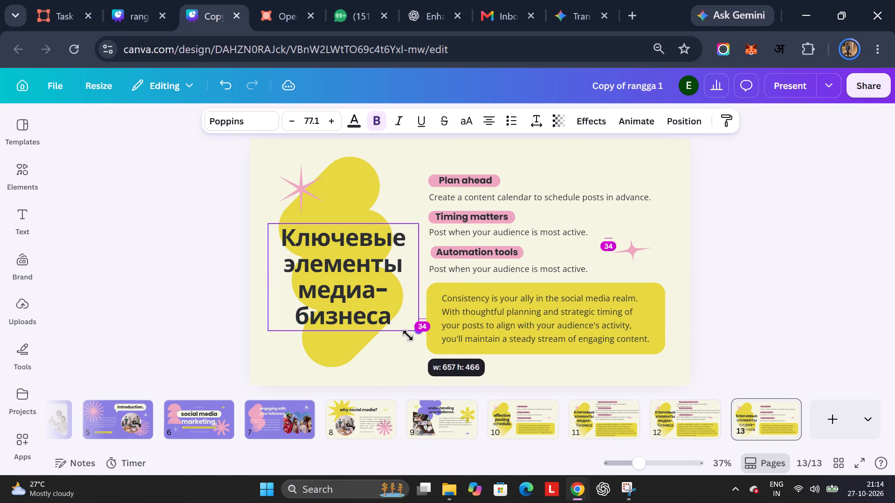
drag(408, 335, 399, 319)
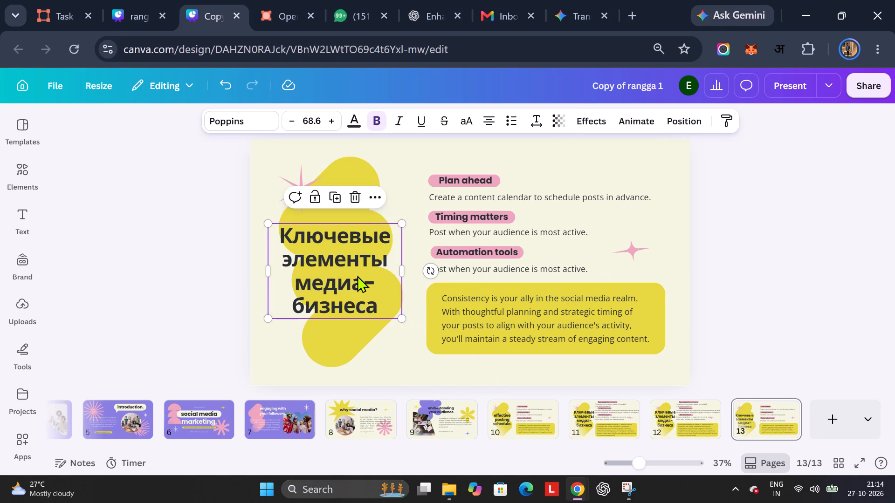
click(357, 276)
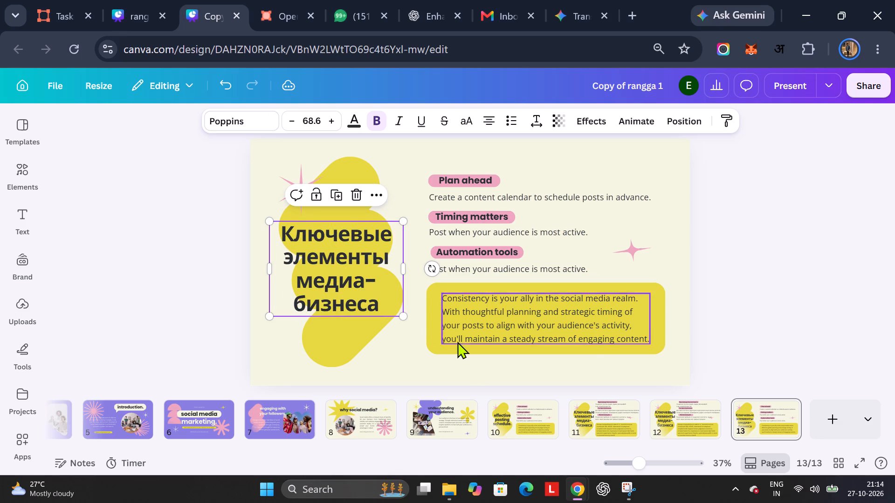
click(508, 409)
click(365, 264)
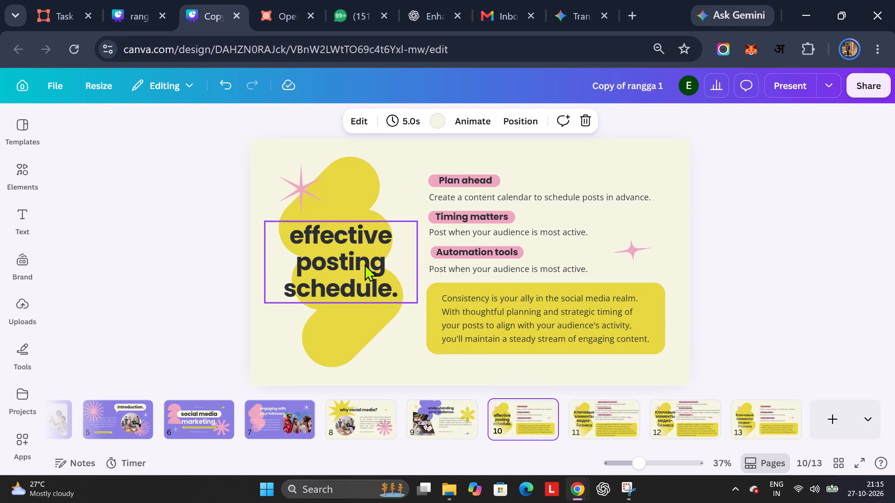
click(753, 423)
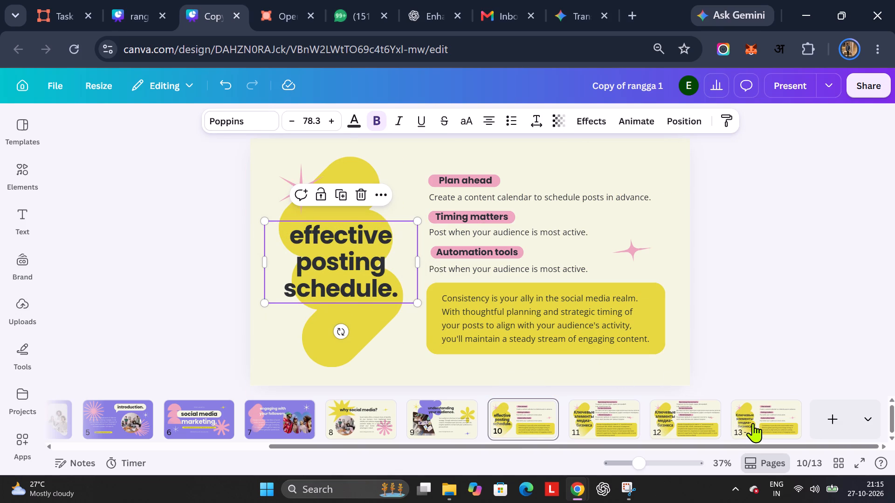
click(357, 267)
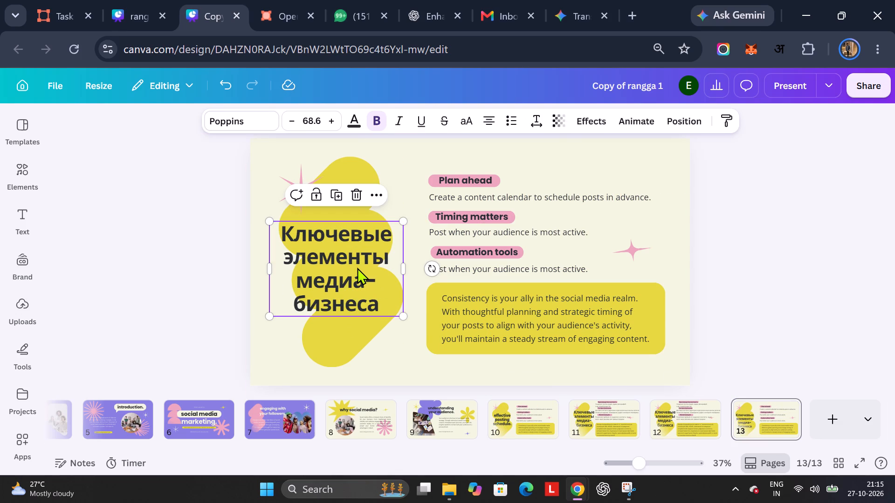
click(363, 347)
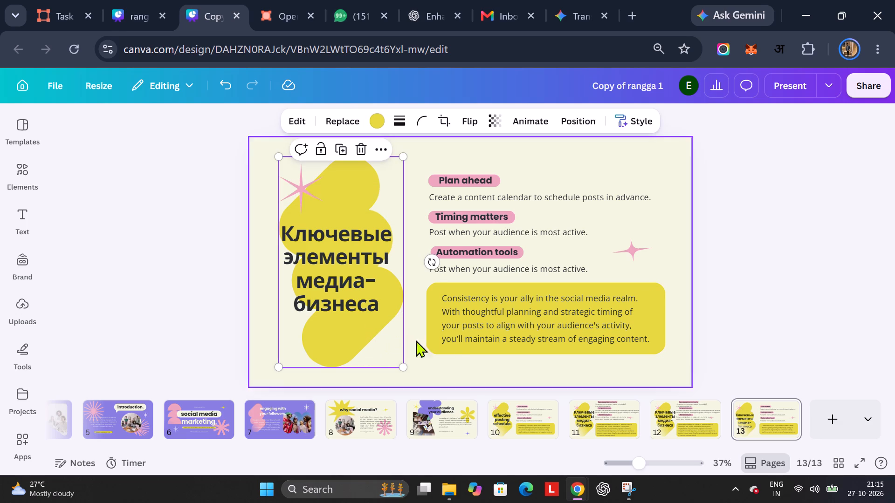
Replace the "Plan ahead" subheading on slide 13 with "Производство контента" copied from slide 12.
click(674, 409)
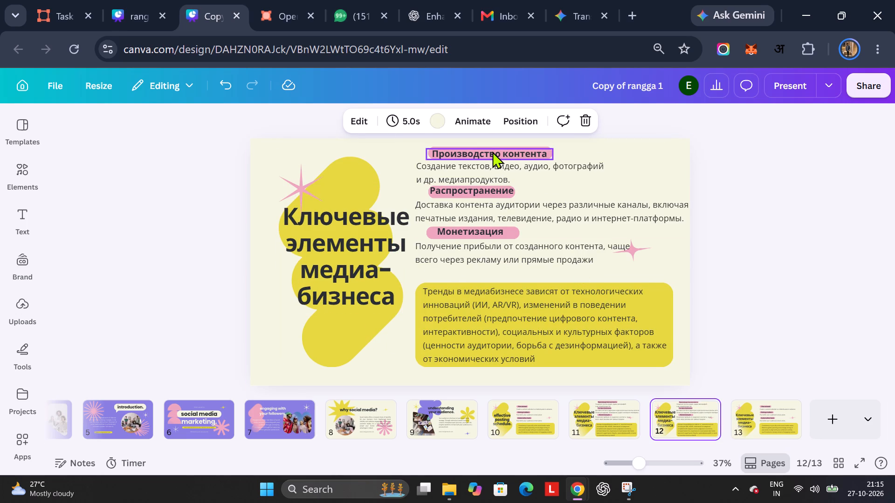
triple_click(492, 151)
key(ctrl+c)
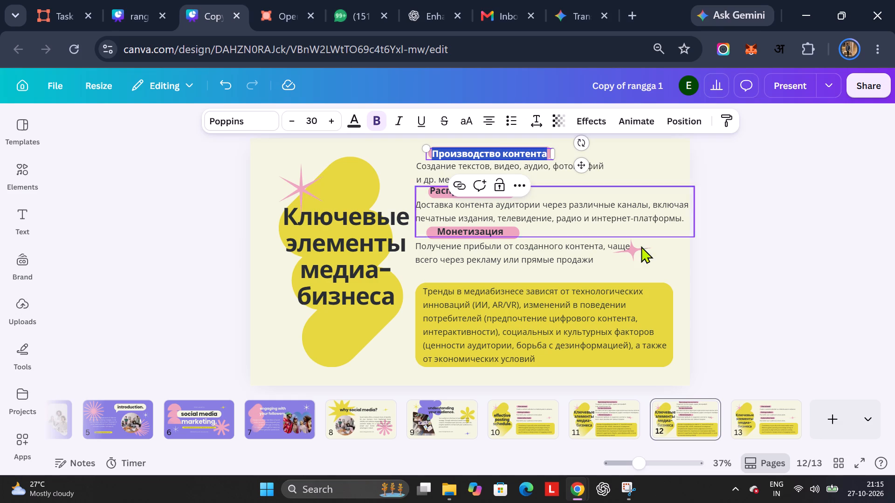
click(768, 424)
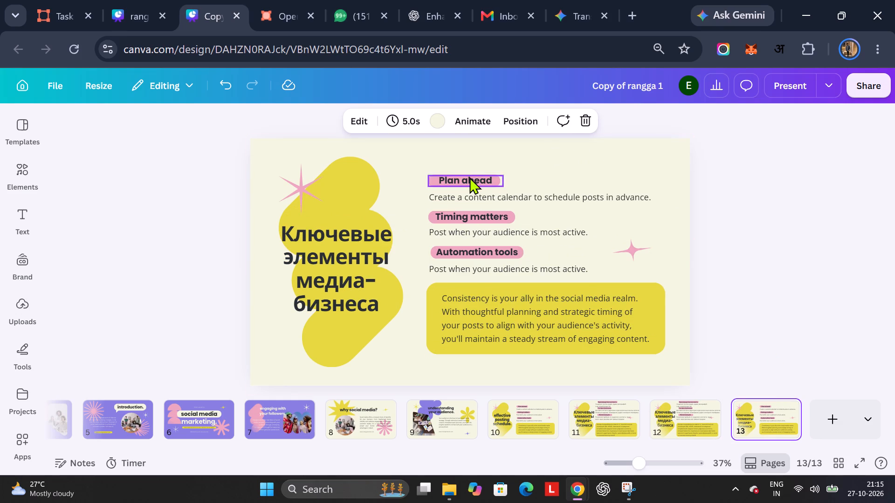
triple_click(469, 178)
key(ctrl+v)
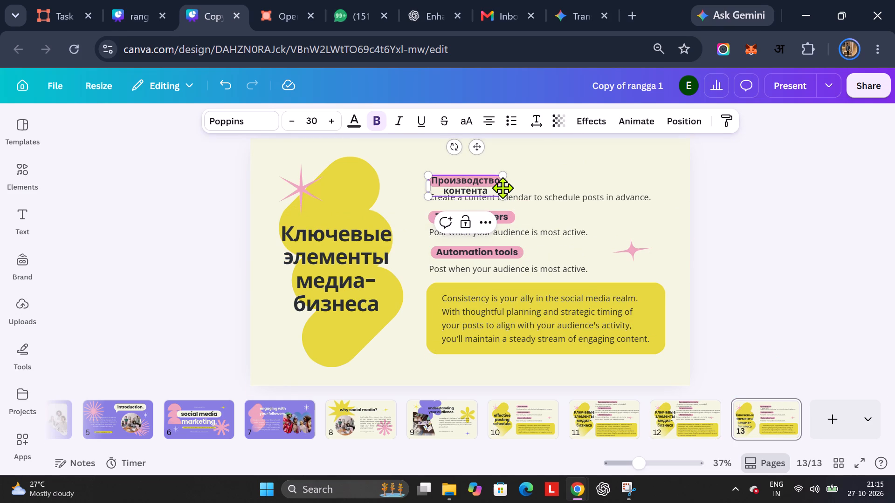
Widen the "Производство контента" text box and its pink highlight on slide 13 so the subheading fits on one line.
drag(506, 184, 569, 179)
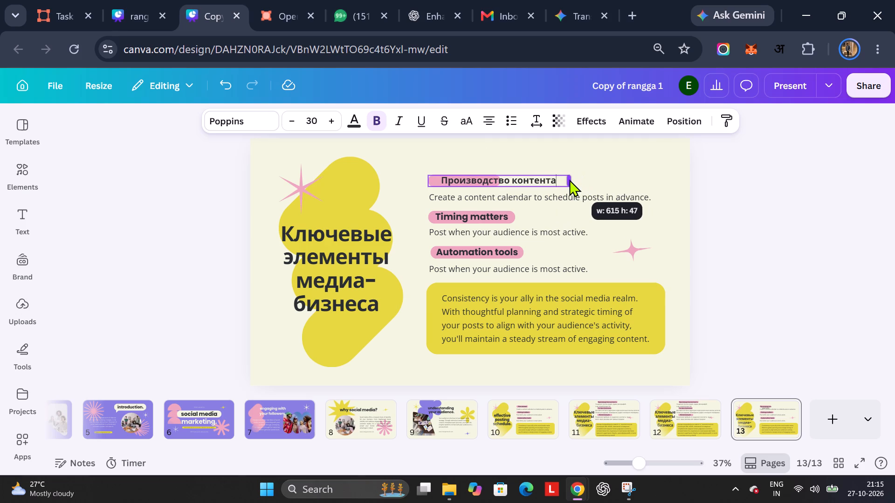
drag(569, 179, 482, 177)
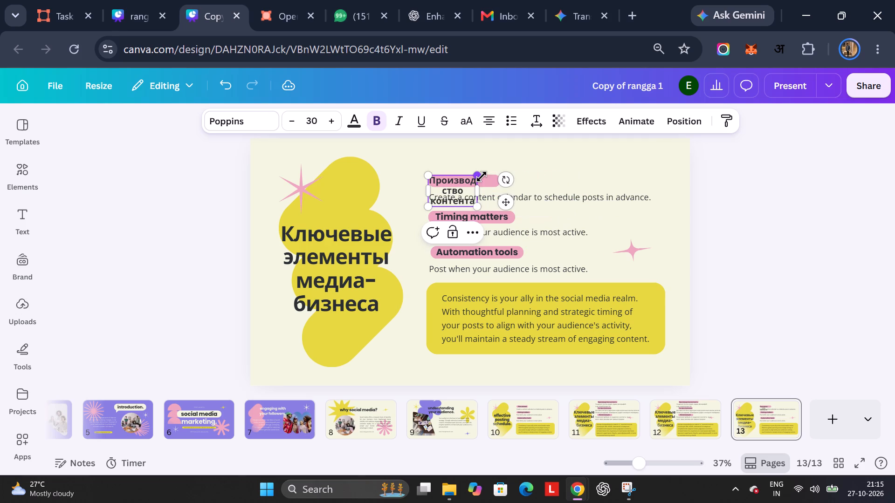
click(488, 178)
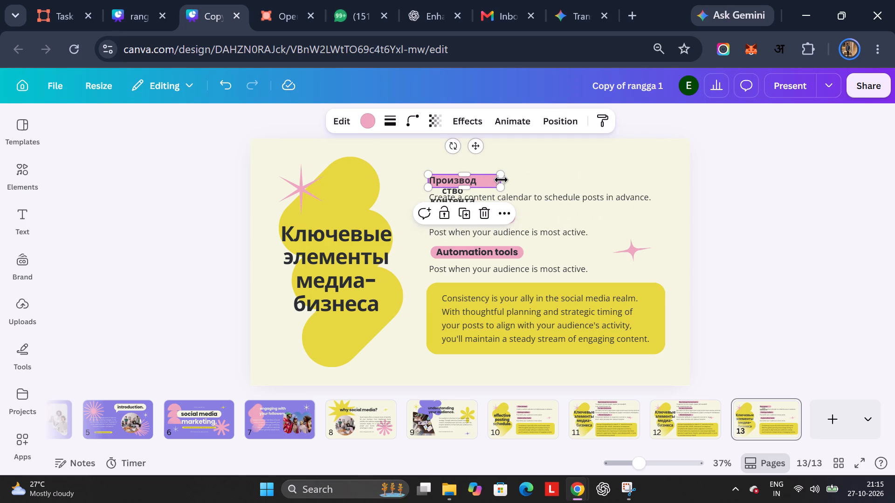
drag(501, 180, 576, 181)
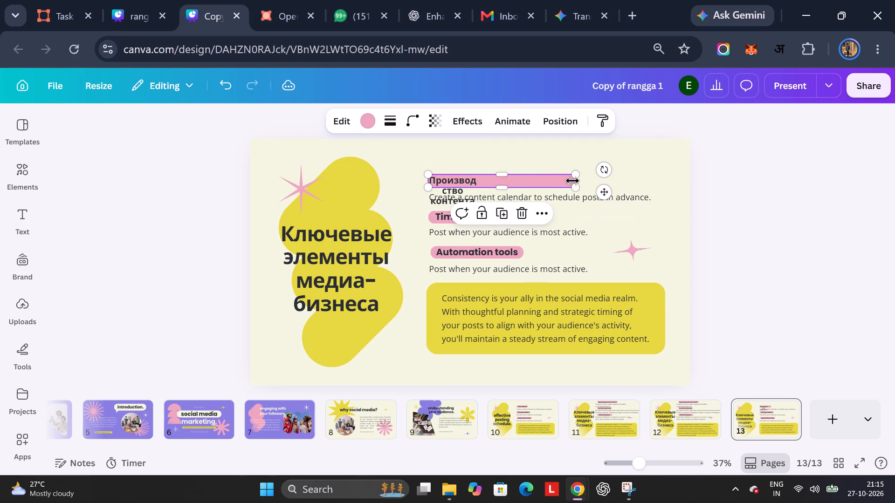
click(460, 190)
click(469, 182)
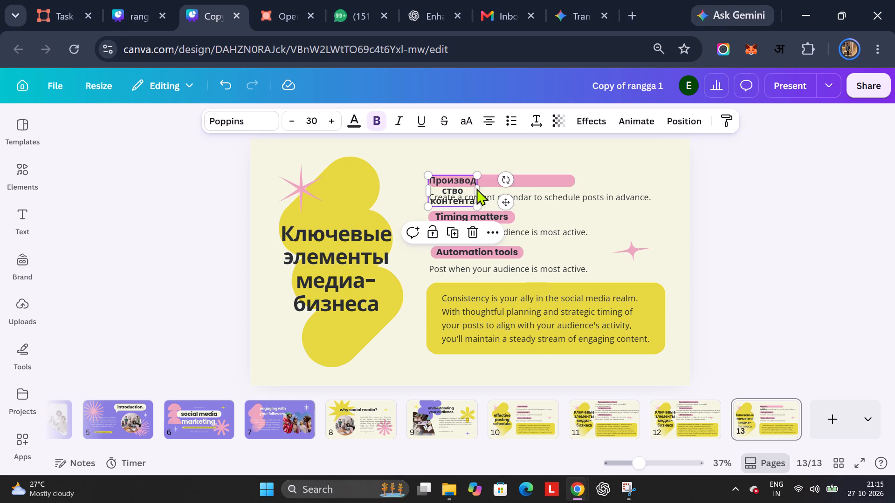
drag(480, 188, 565, 182)
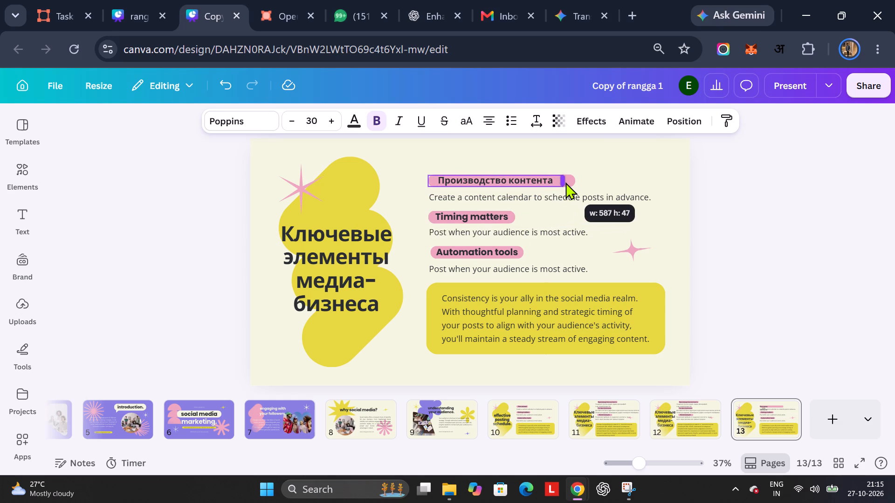
drag(565, 182, 563, 182)
Narrow the "Производство контента" text box to about 532 wide and shorten its pink highlight to fit closely around the text, as on slide 12.
click(672, 411)
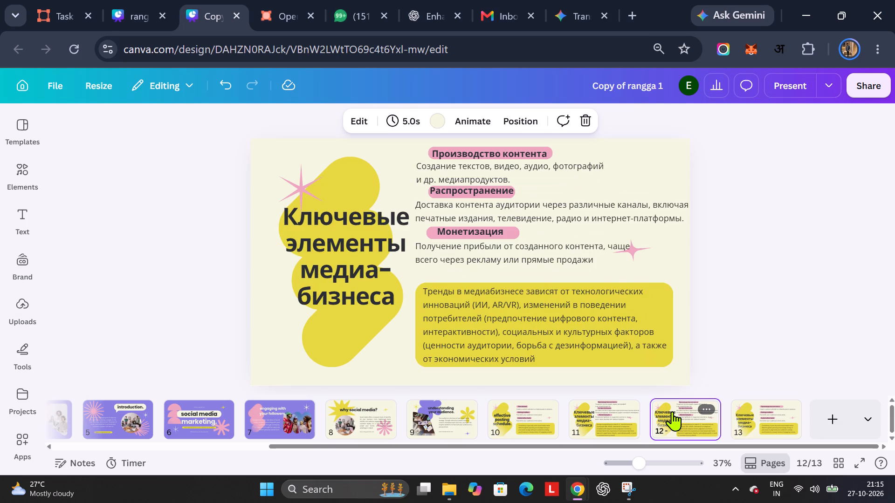
click(766, 423)
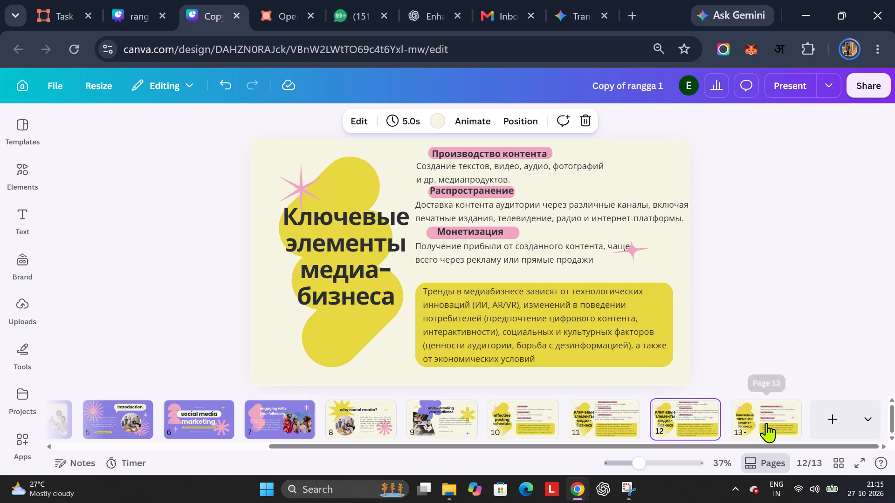
click(520, 182)
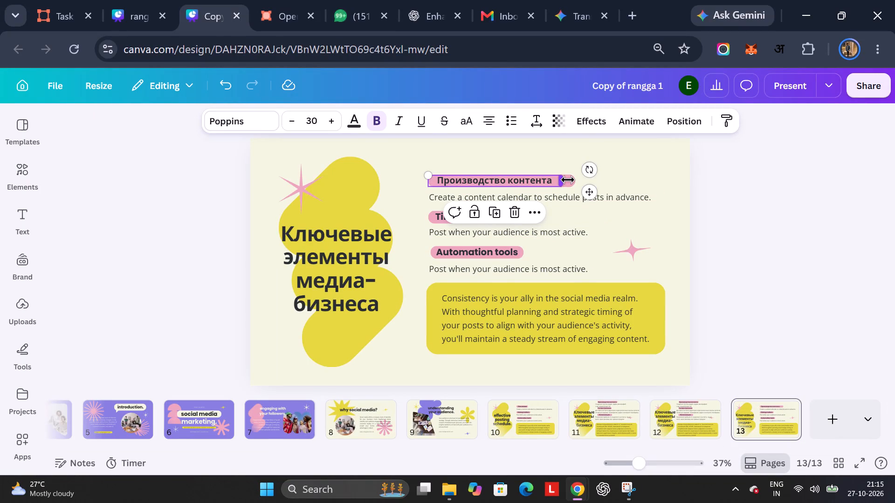
drag(568, 180, 558, 182)
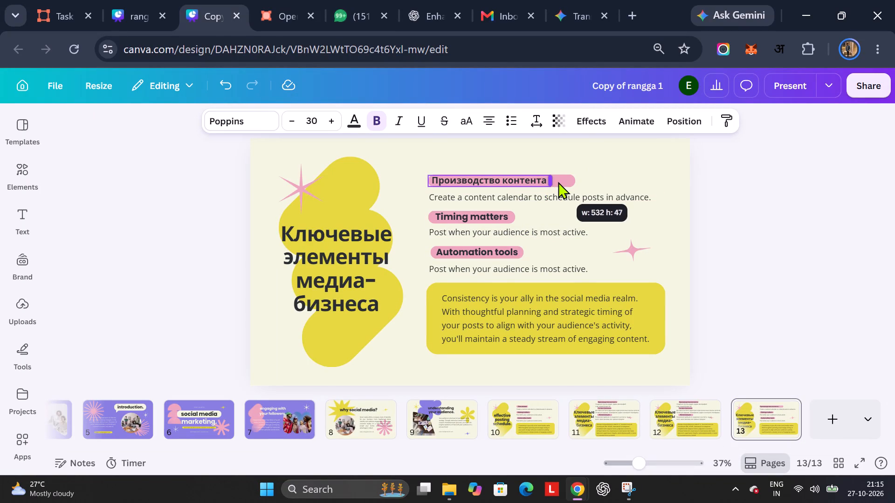
drag(558, 182, 558, 182)
click(567, 181)
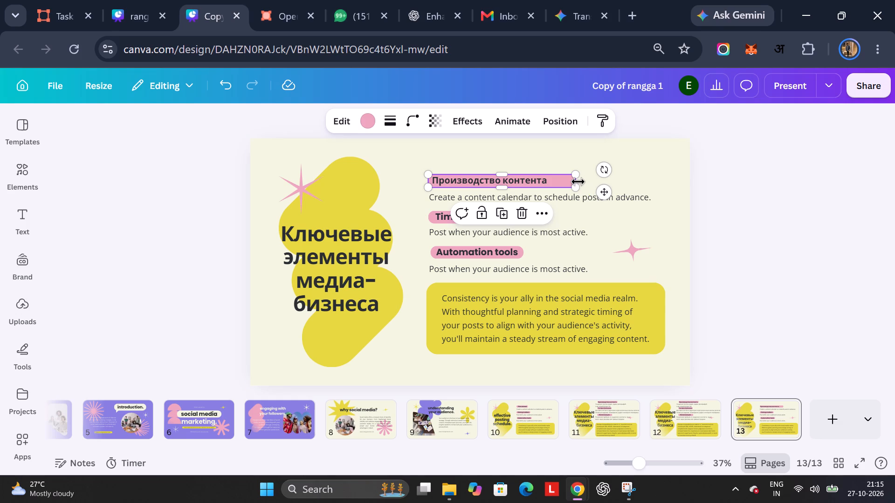
drag(578, 182, 556, 183)
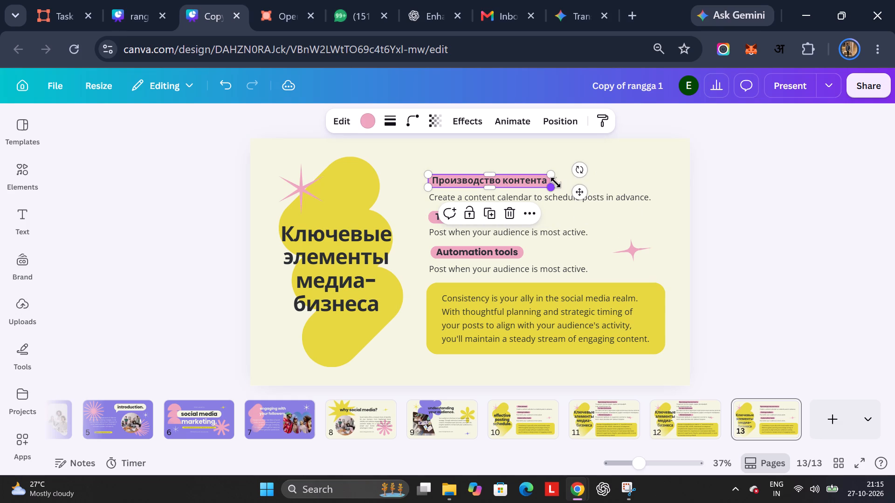
click(613, 175)
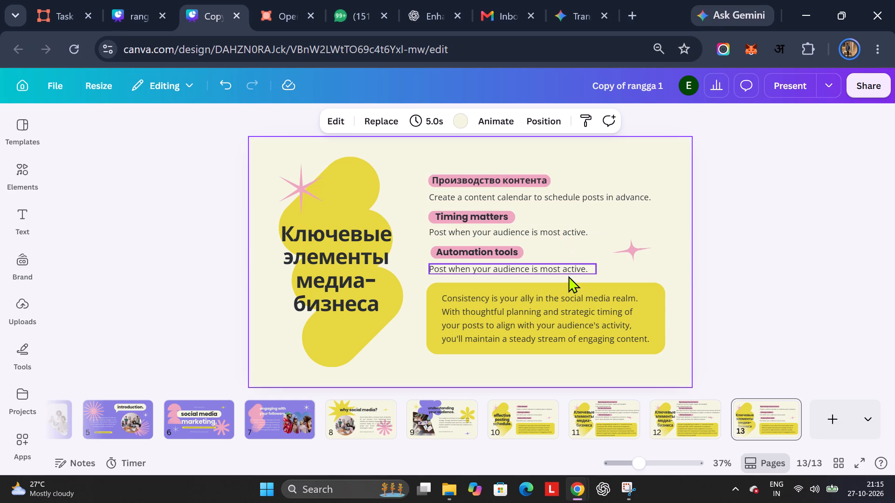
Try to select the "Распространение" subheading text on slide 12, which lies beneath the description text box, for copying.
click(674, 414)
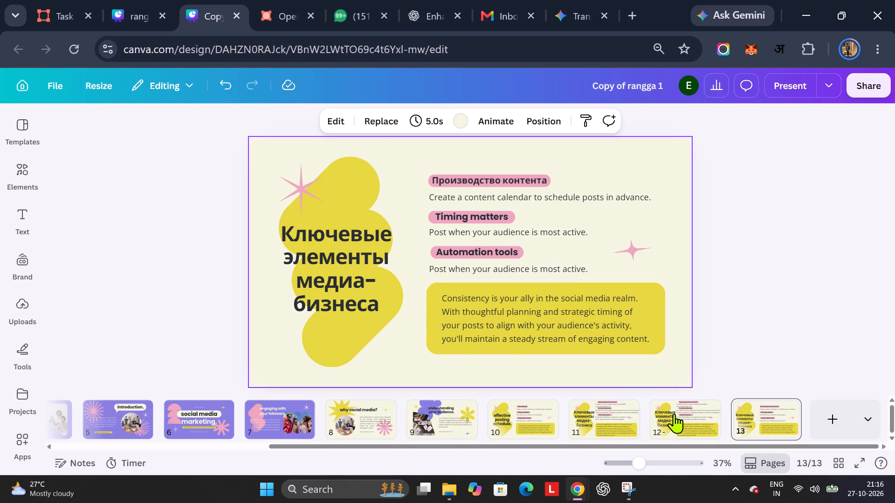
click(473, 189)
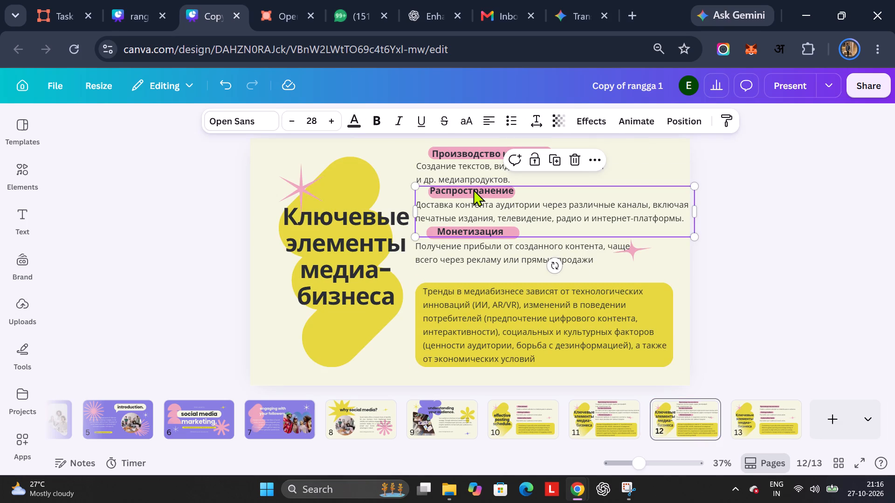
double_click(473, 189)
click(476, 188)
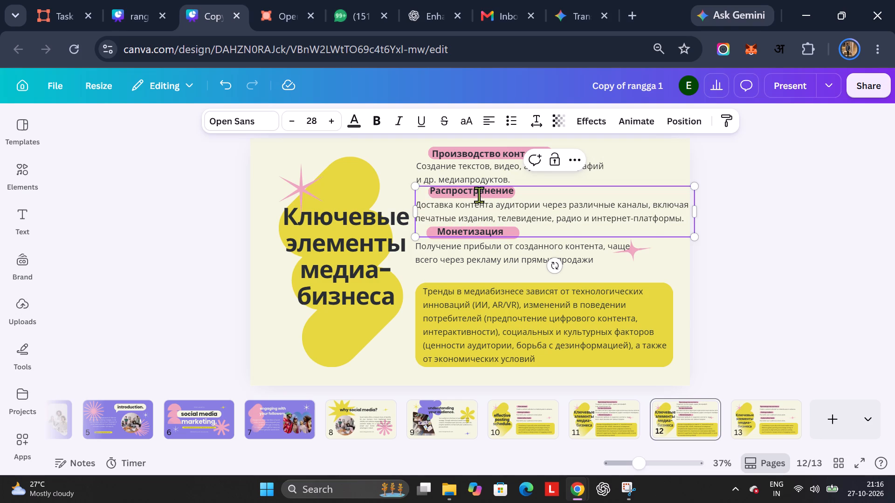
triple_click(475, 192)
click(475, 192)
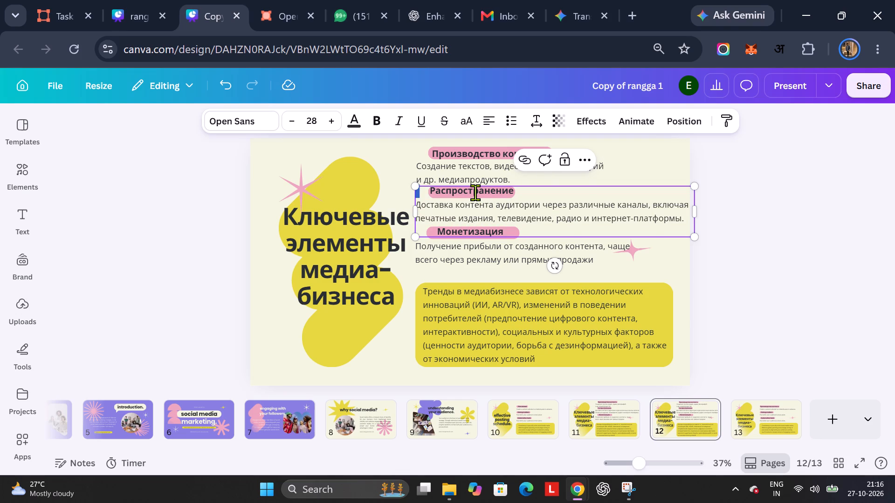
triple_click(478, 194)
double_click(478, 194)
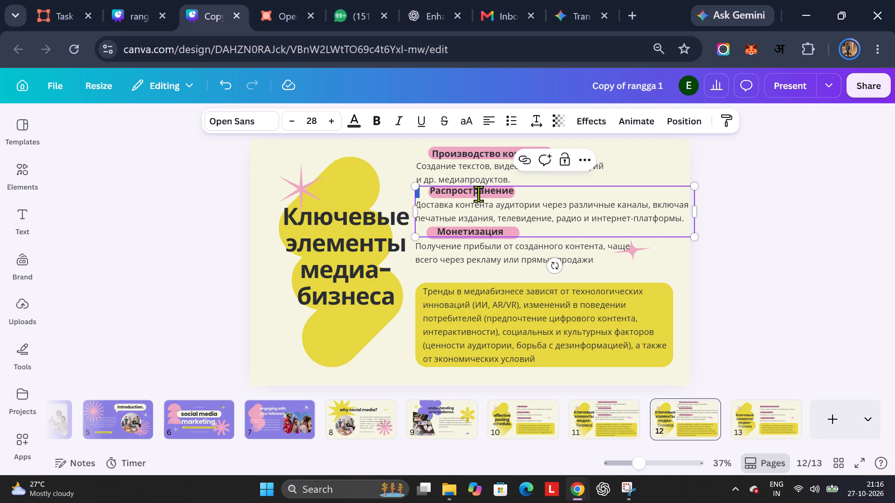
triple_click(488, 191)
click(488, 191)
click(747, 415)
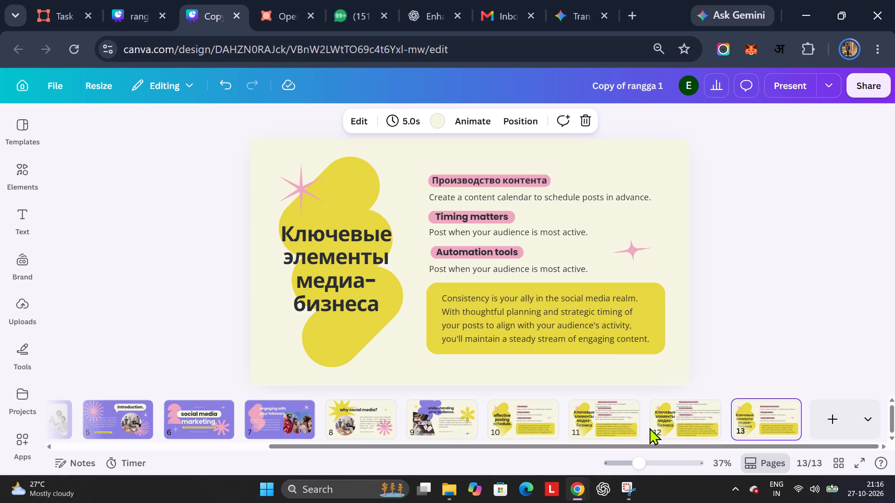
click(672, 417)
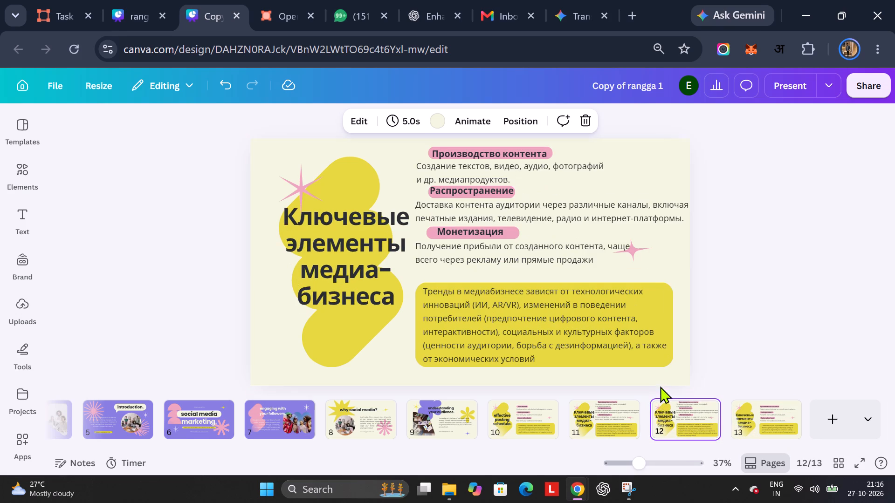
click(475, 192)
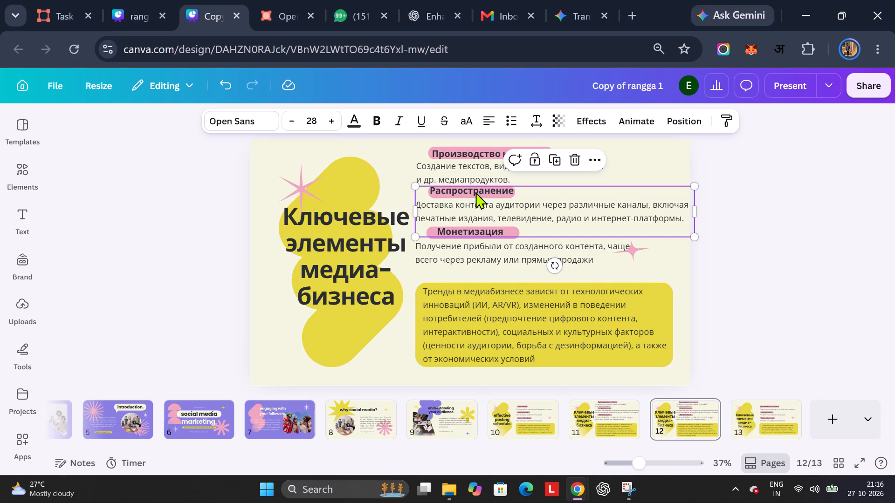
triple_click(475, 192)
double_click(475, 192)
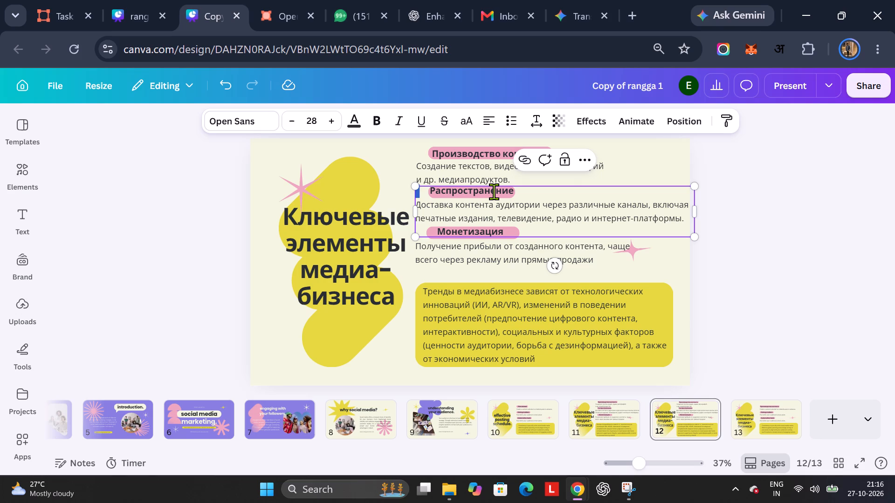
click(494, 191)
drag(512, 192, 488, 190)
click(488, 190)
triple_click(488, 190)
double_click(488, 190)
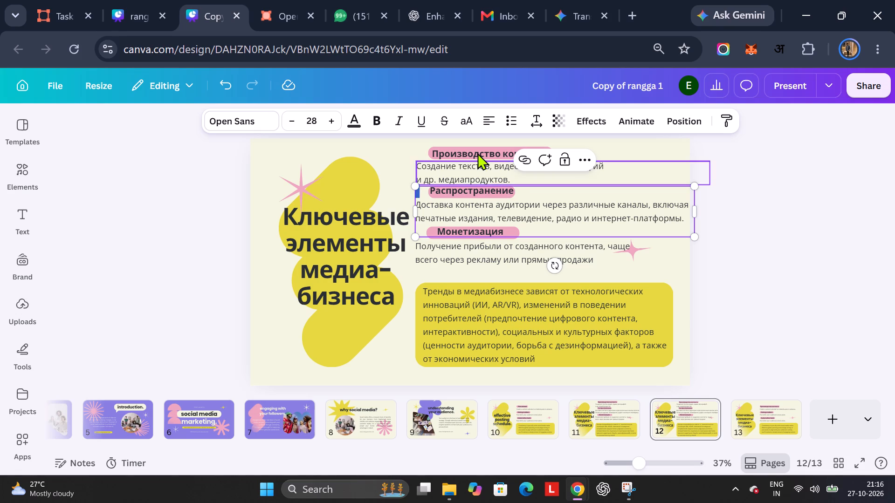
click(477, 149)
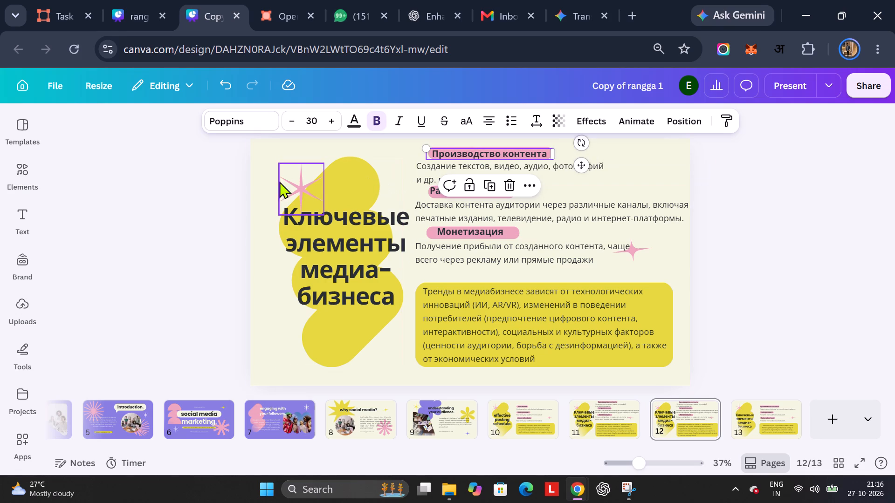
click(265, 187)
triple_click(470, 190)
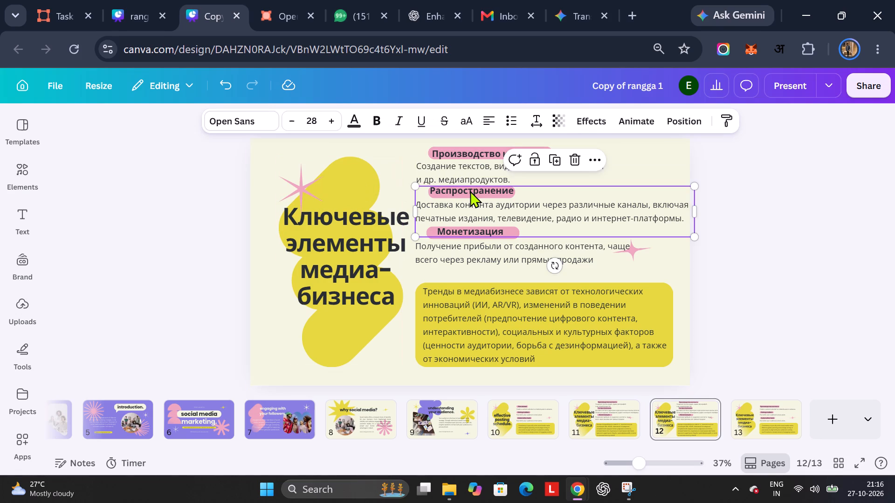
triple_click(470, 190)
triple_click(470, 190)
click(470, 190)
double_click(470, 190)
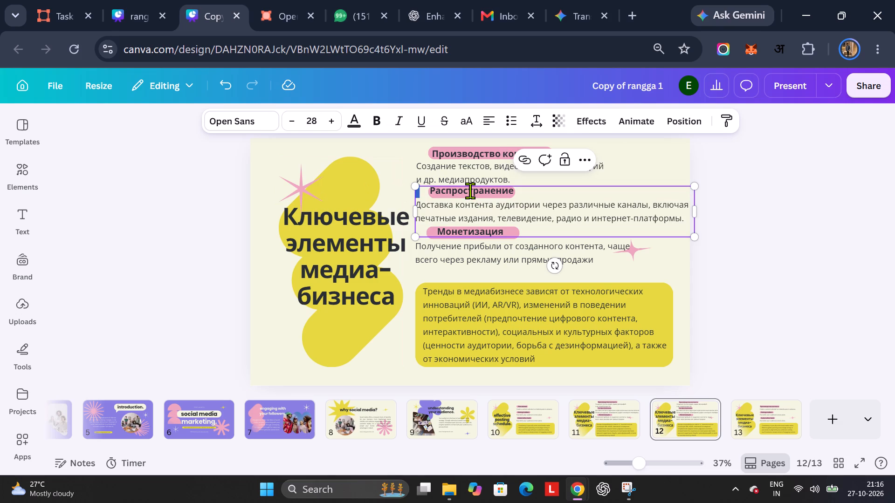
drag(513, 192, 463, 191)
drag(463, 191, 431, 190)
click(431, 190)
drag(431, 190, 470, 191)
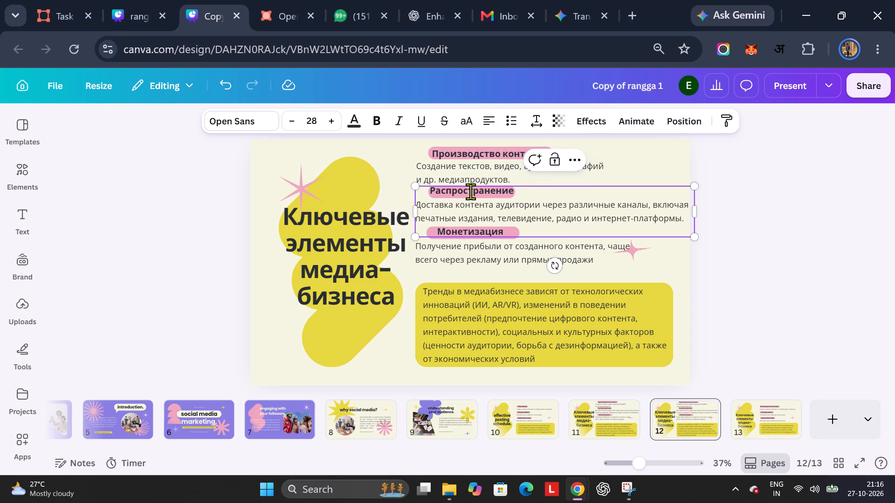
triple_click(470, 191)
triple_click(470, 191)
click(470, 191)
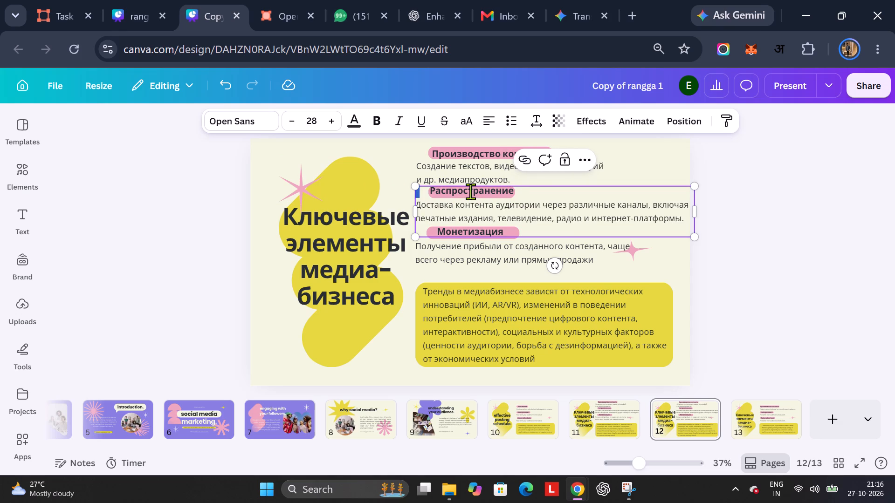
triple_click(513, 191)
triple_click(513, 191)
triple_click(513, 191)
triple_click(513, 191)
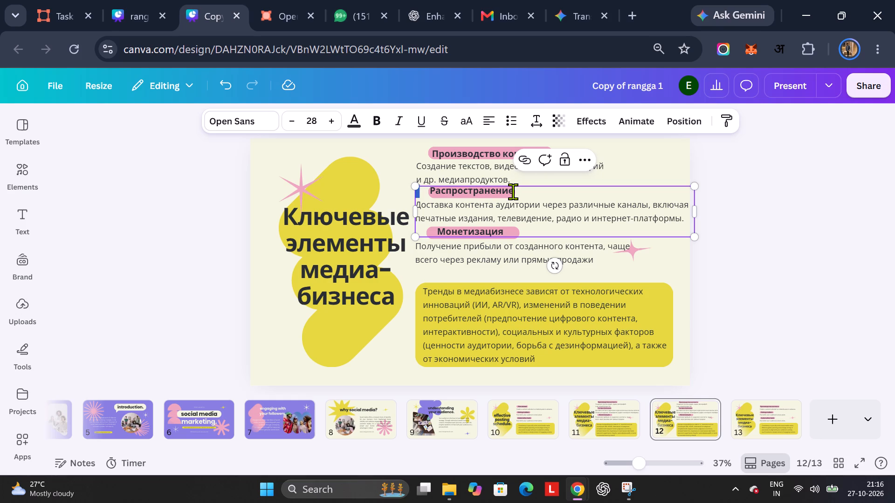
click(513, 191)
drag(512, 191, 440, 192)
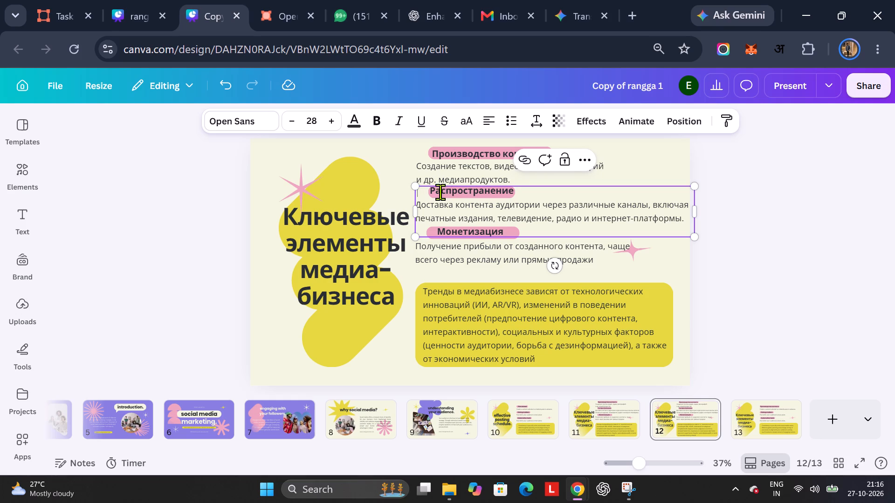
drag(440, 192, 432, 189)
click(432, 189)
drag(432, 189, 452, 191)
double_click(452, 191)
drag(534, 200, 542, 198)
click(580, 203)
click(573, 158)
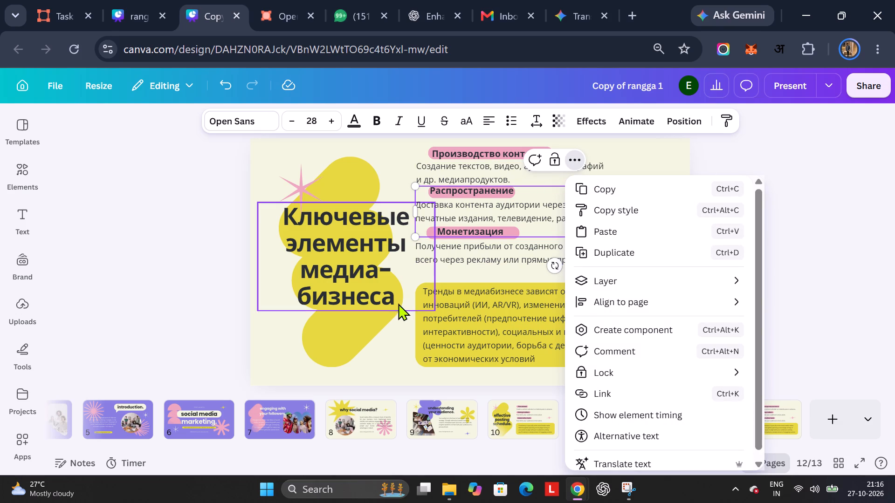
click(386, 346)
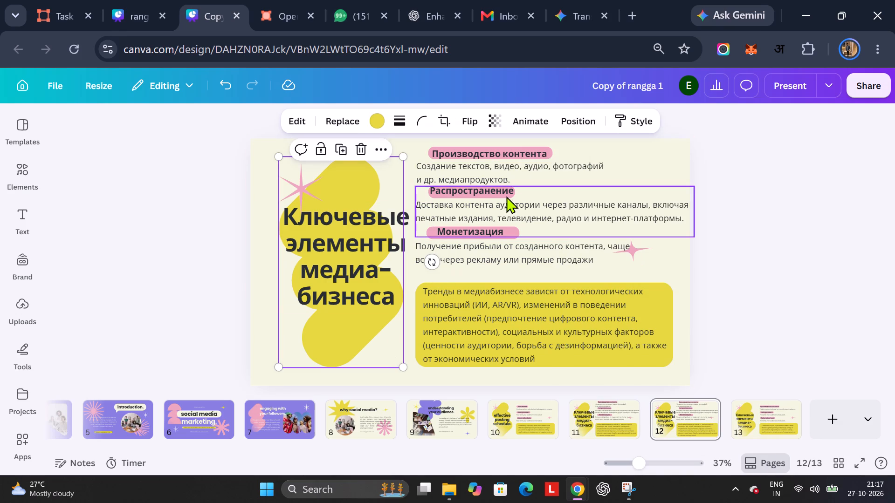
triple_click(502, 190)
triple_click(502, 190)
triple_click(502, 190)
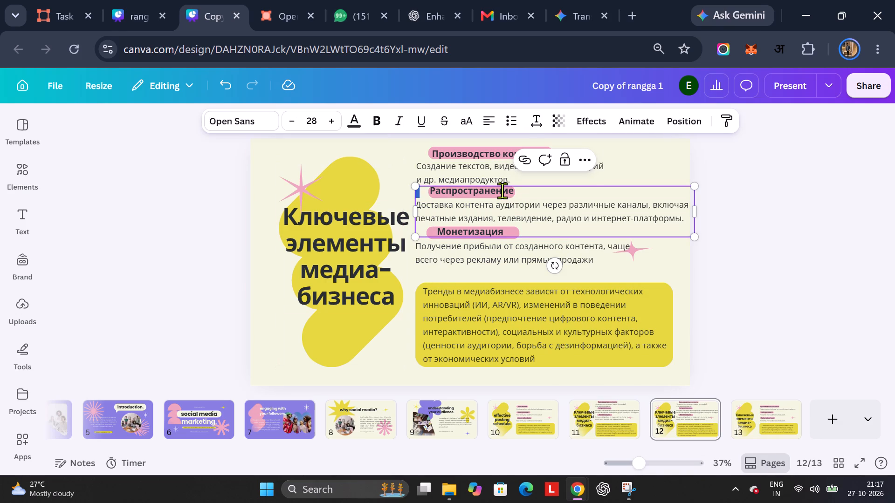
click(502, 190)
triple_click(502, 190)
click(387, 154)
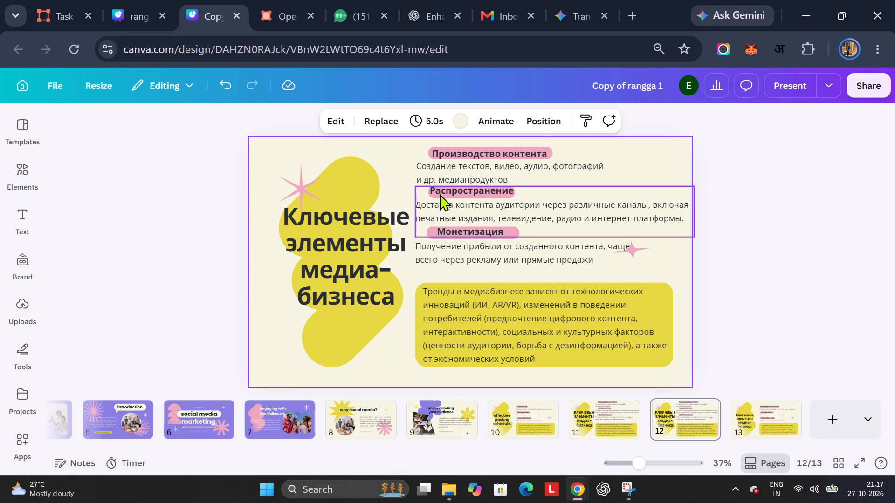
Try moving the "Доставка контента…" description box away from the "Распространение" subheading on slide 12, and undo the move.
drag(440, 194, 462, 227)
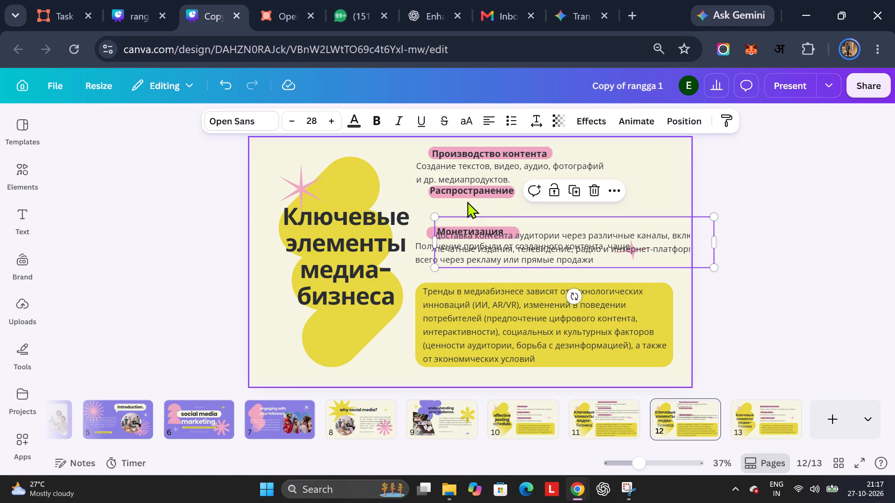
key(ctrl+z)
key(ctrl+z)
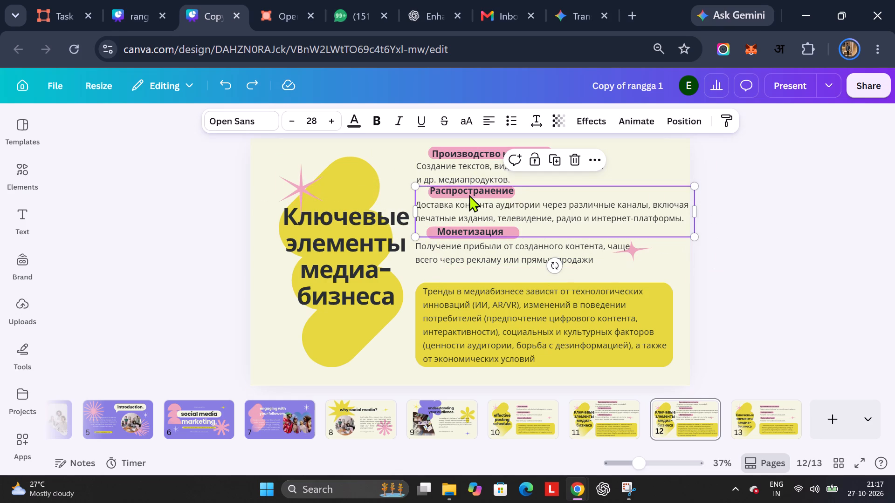
Move the "Доставка контента…" description box on slide 12 down below the "Монетизация" text, clear of the "Распространение" subheading.
drag(544, 203, 544, 204)
drag(544, 204, 523, 268)
Replace the "Timing matters" subheading on slide 13 with "Распространение" copied from slide 12.
triple_click(471, 187)
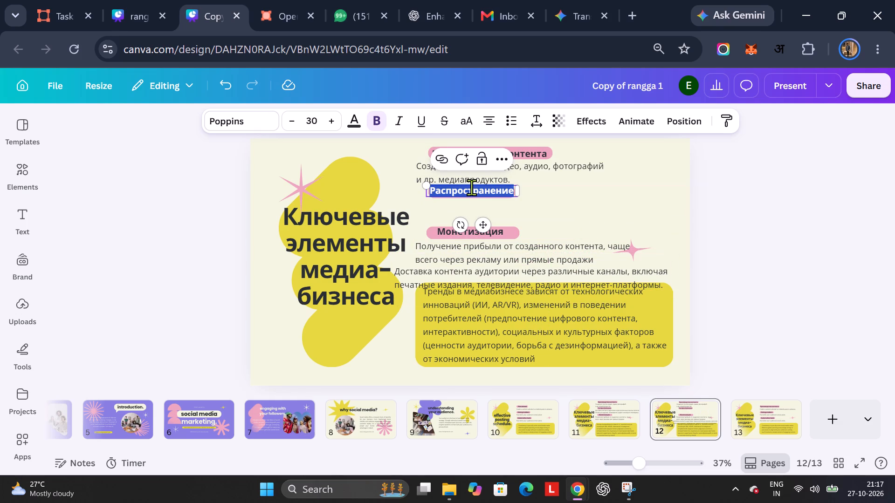
click(471, 187)
key(ctrl+c)
click(767, 417)
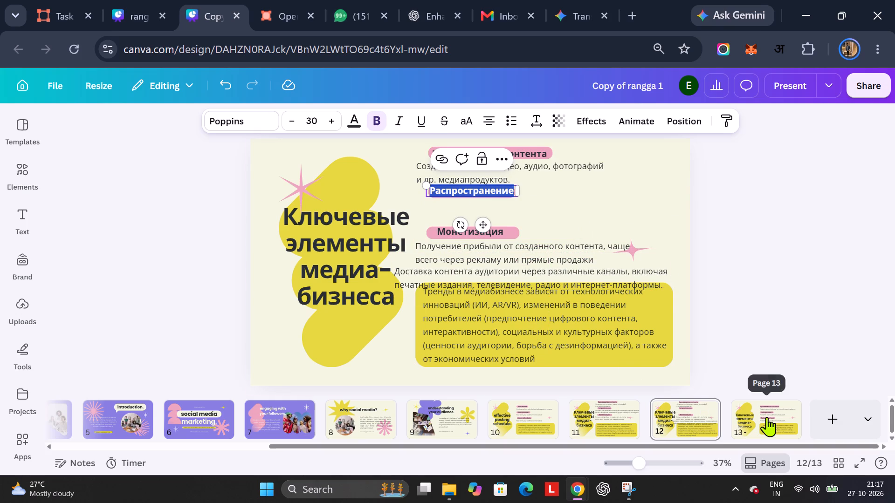
triple_click(463, 213)
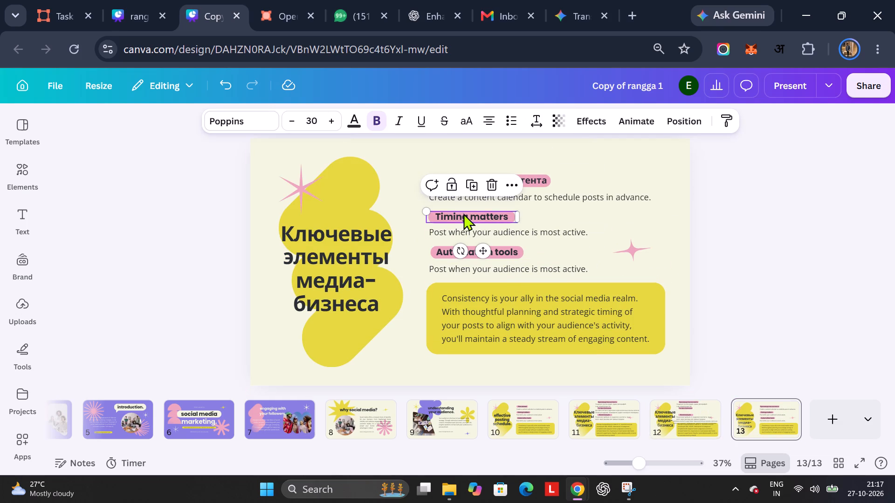
key(ctrl+v)
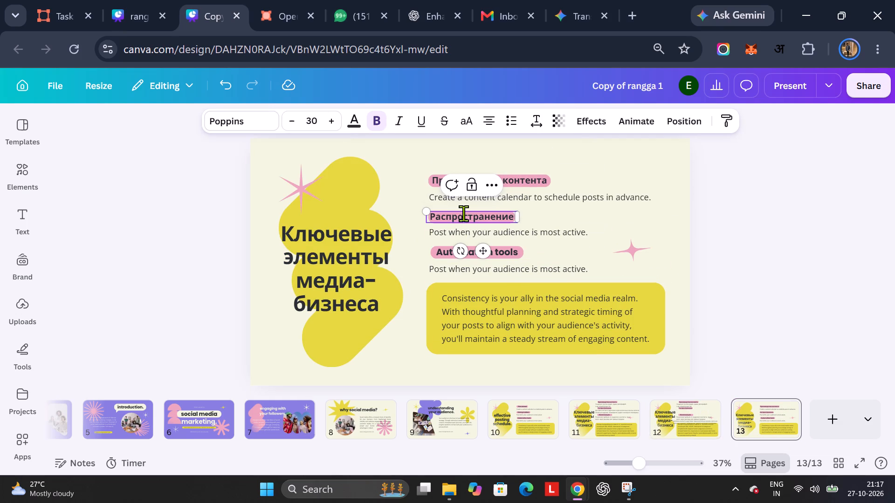
click(425, 324)
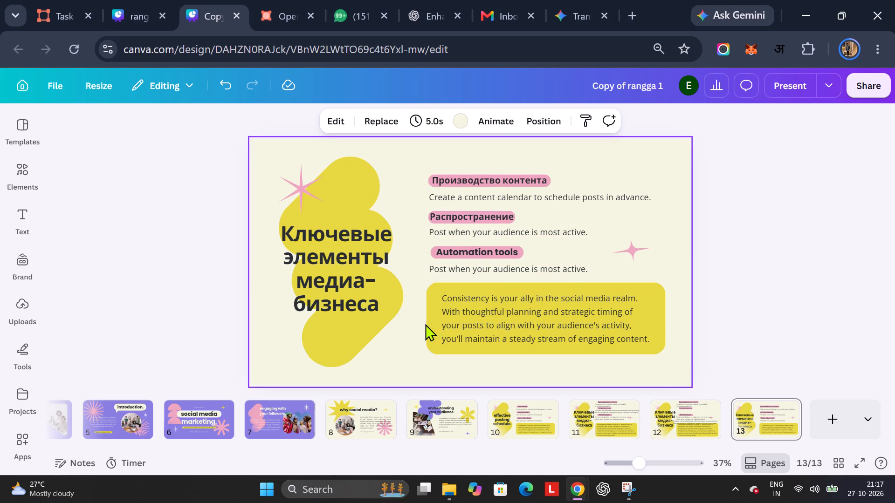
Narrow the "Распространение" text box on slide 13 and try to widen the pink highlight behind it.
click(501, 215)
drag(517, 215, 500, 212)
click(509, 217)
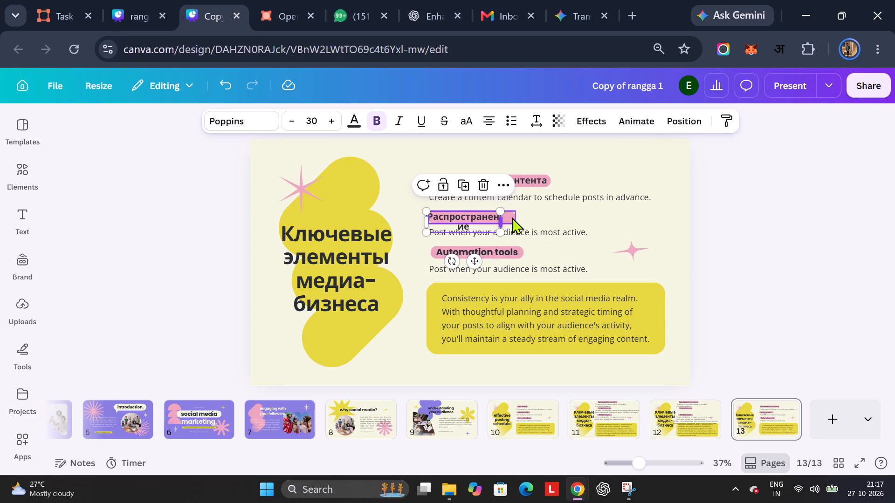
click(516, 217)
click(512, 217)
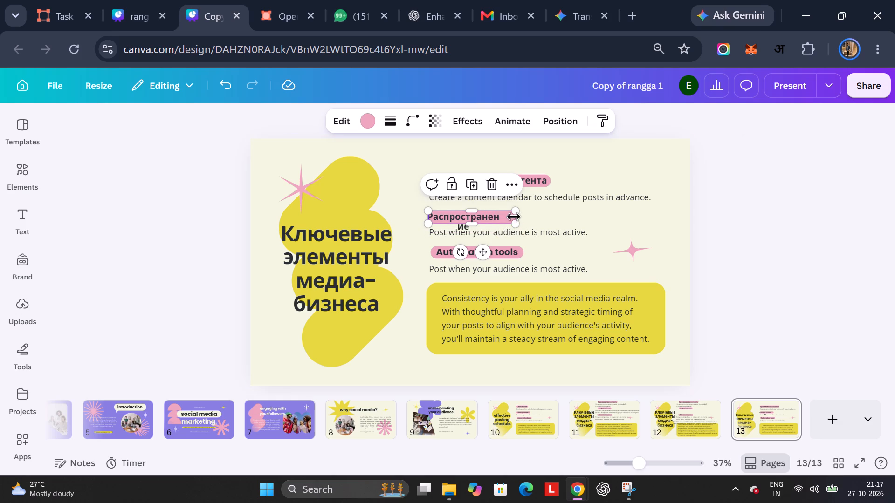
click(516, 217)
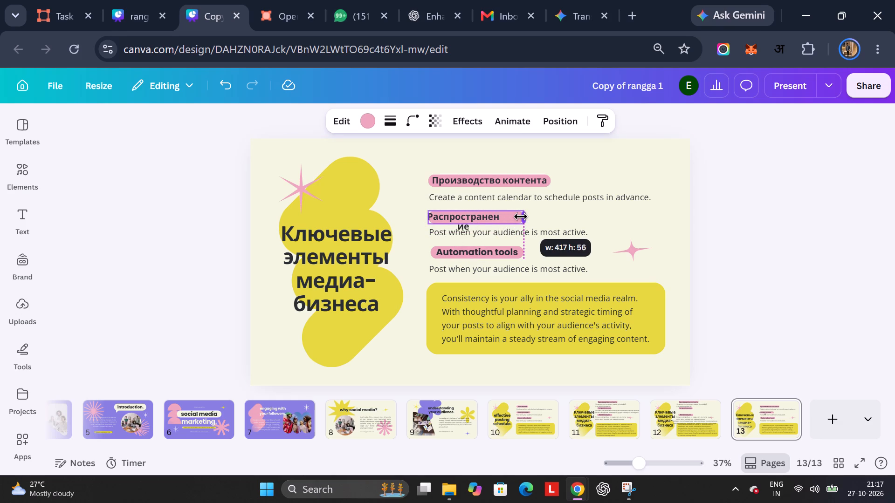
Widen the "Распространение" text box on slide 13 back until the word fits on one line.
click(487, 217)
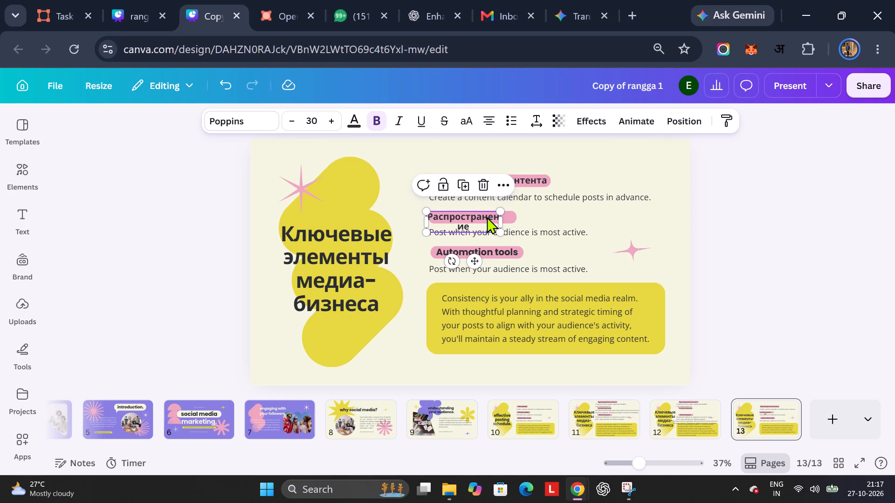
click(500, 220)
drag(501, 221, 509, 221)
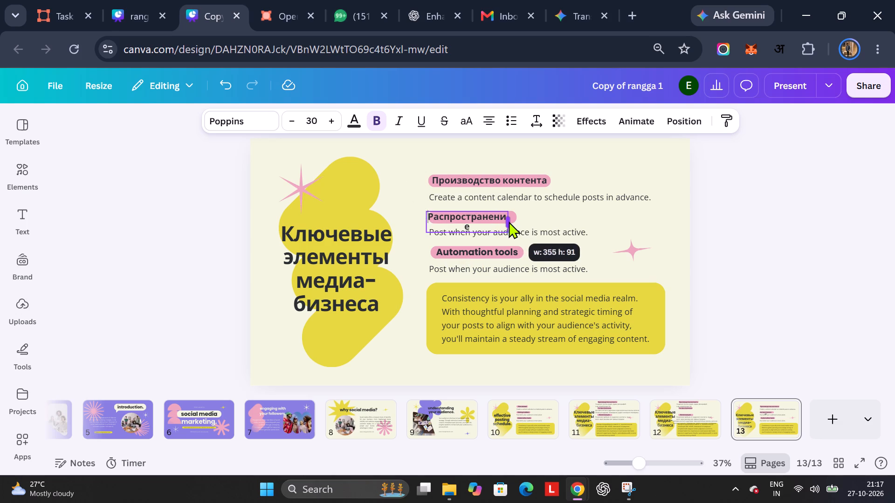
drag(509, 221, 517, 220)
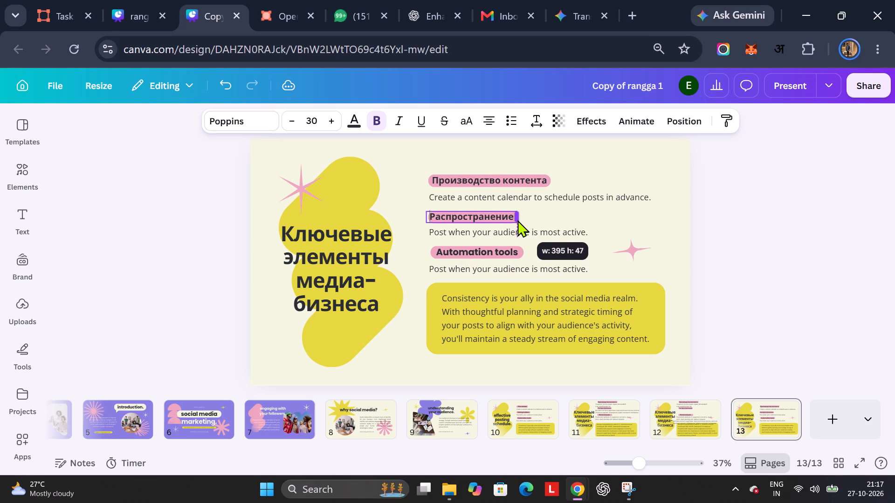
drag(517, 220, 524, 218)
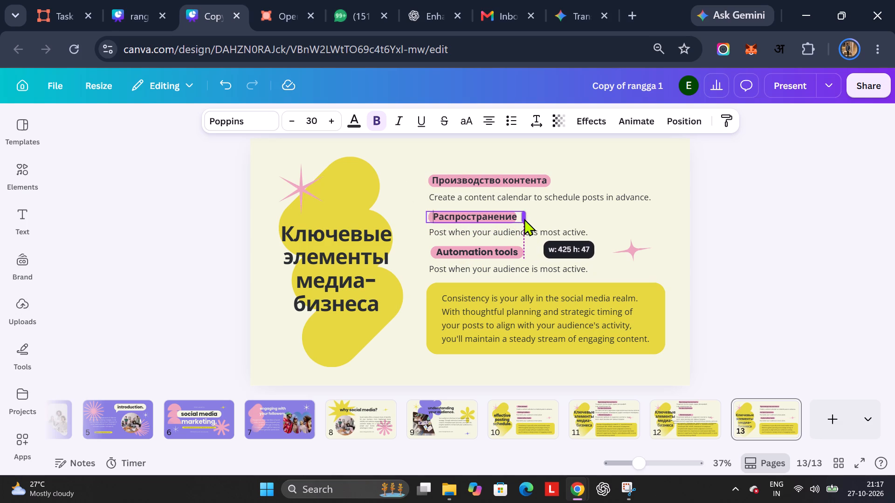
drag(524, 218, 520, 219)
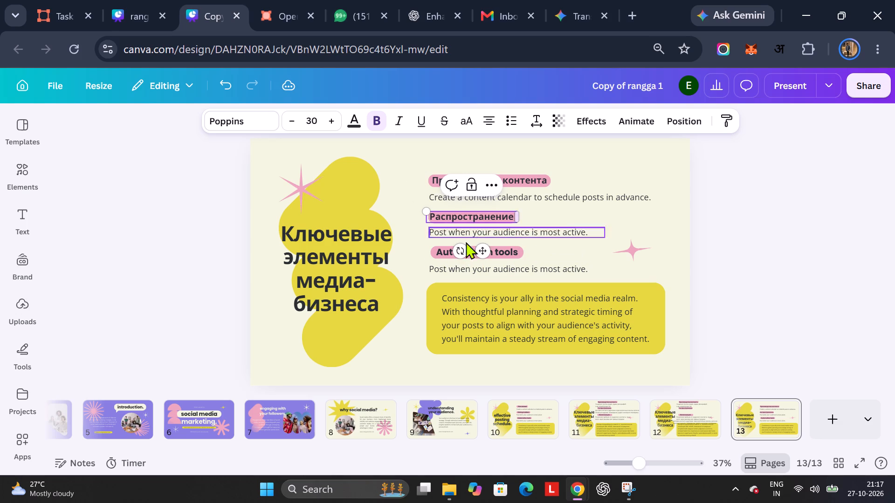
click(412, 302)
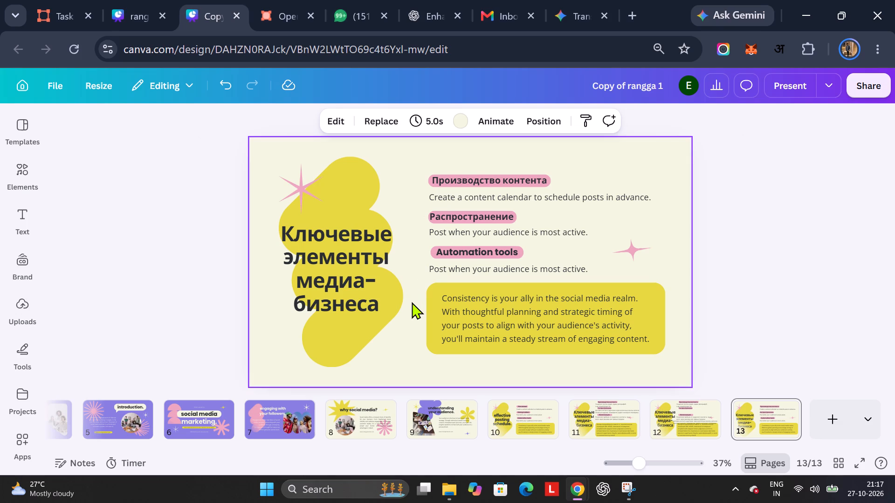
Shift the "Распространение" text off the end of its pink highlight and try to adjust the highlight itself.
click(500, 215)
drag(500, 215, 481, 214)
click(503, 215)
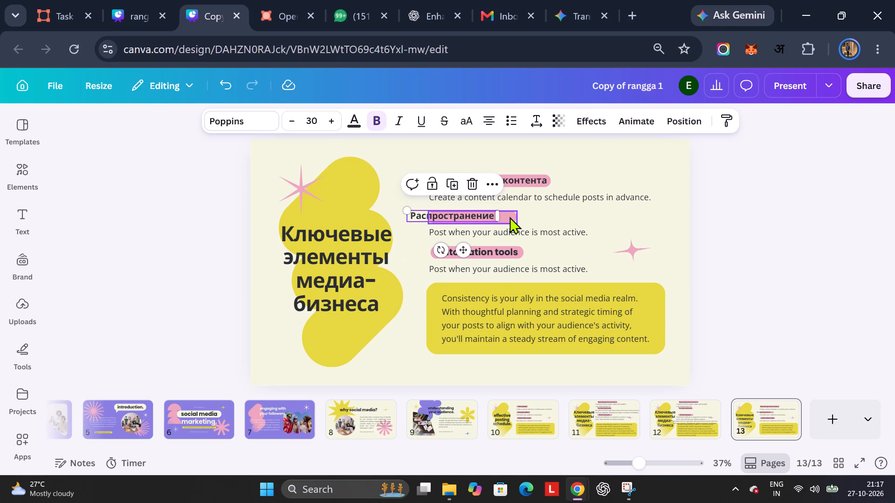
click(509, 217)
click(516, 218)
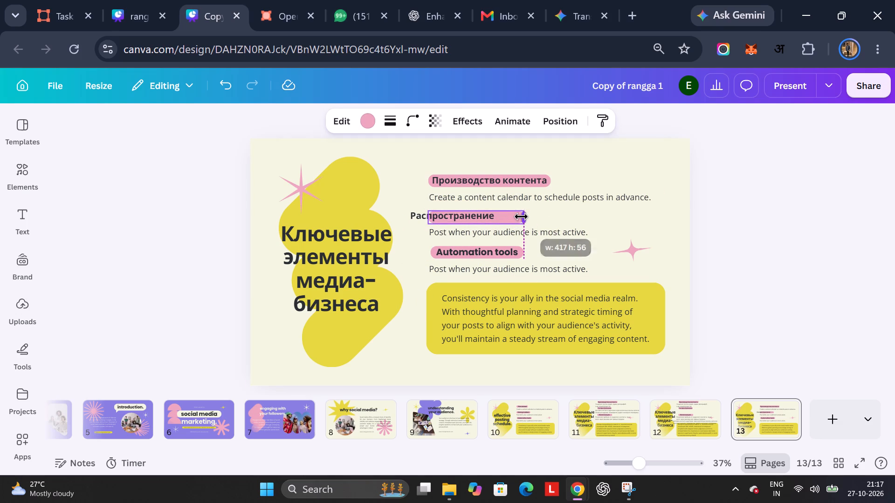
Move the "Распространение" text back onto its pink highlight on slide 13, centring it over the shape.
click(482, 217)
drag(482, 217, 502, 218)
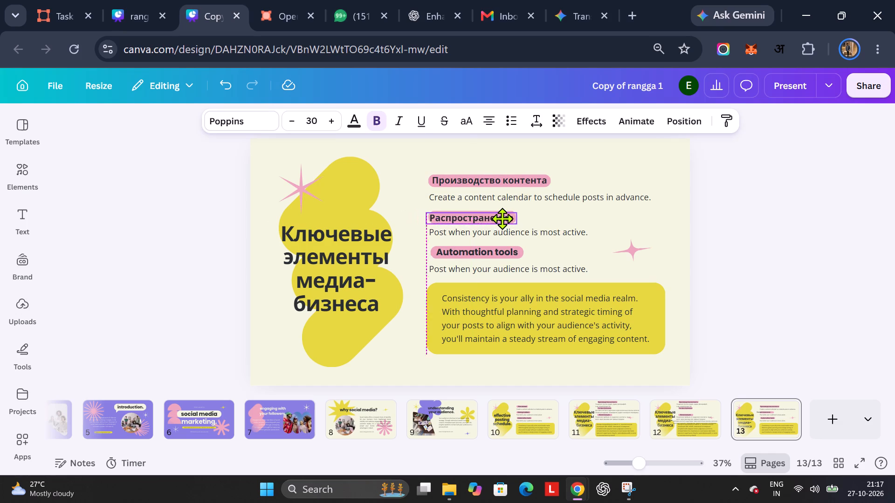
drag(502, 218, 503, 218)
click(566, 216)
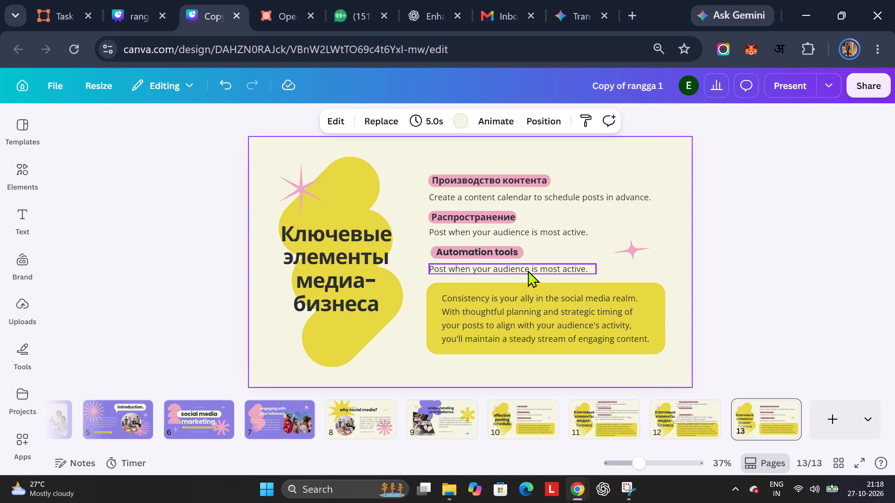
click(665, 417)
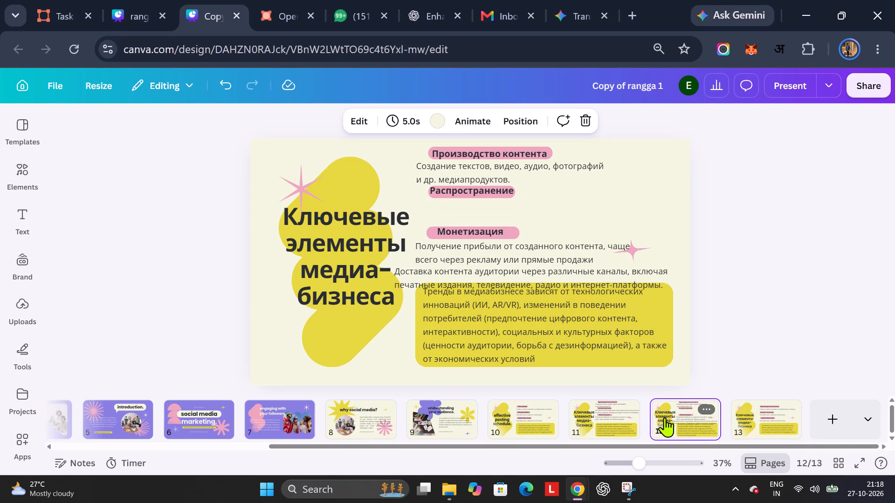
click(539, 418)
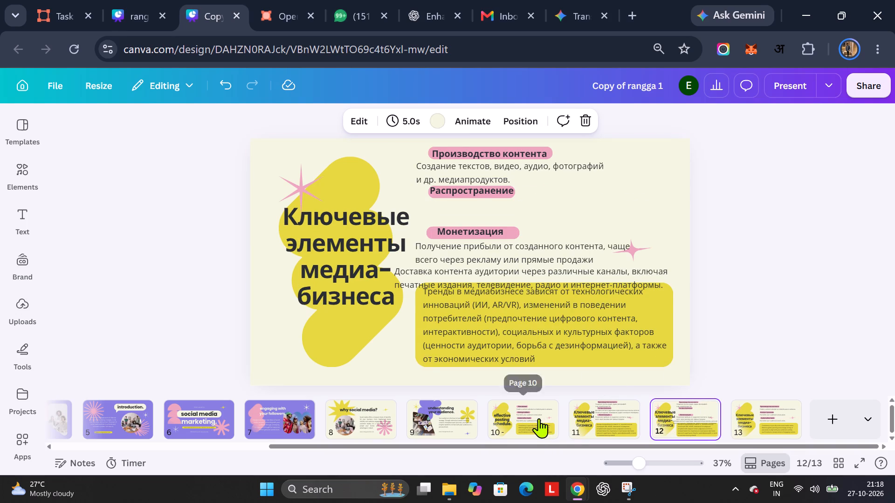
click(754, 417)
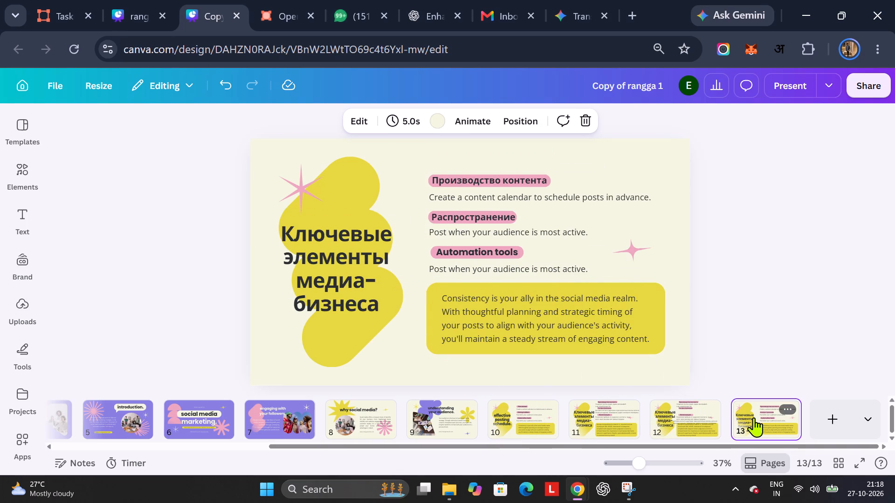
Narrow the "Производство контента" text box on slide 13 to expose the end of its pink highlight, and extend the highlight slightly to the right.
click(549, 181)
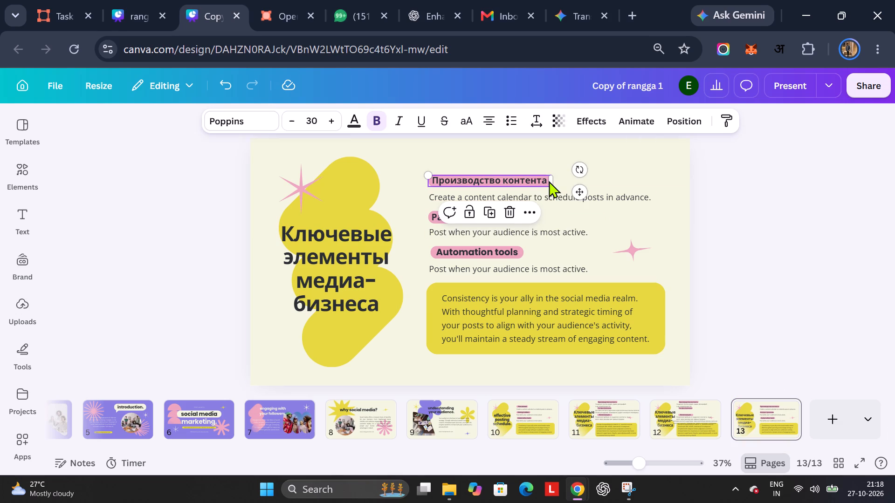
drag(551, 180, 539, 180)
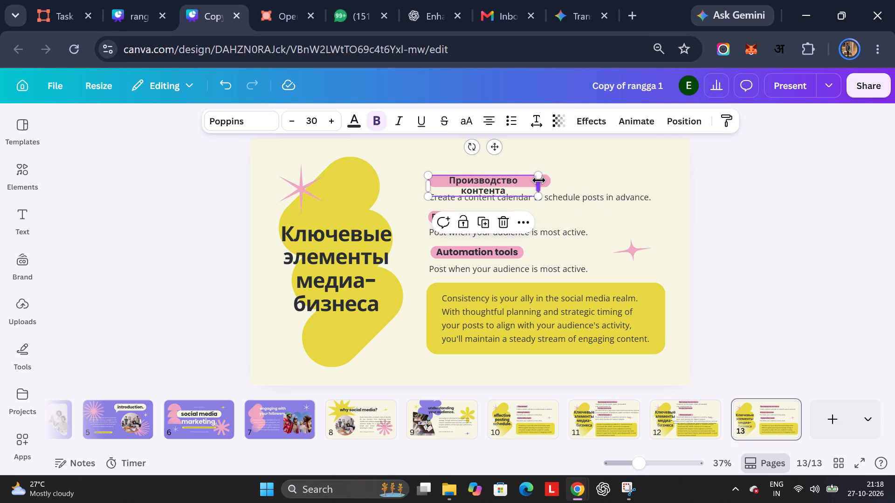
click(548, 181)
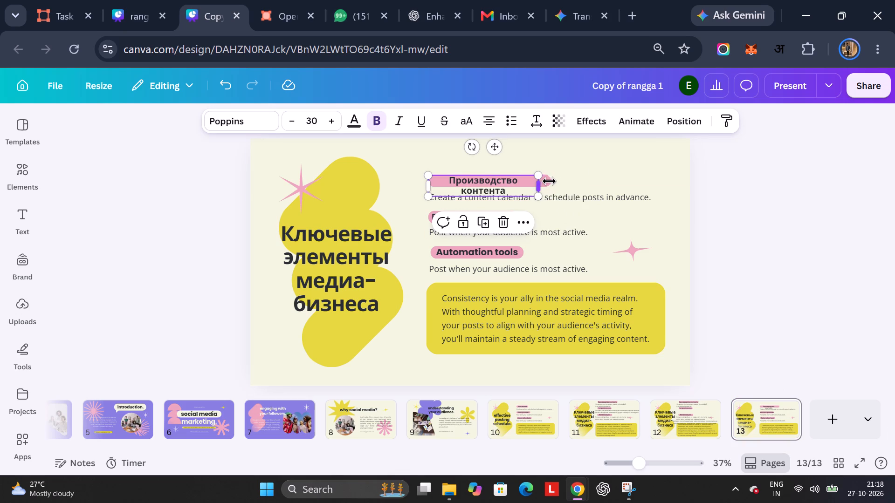
click(550, 182)
drag(550, 182, 555, 182)
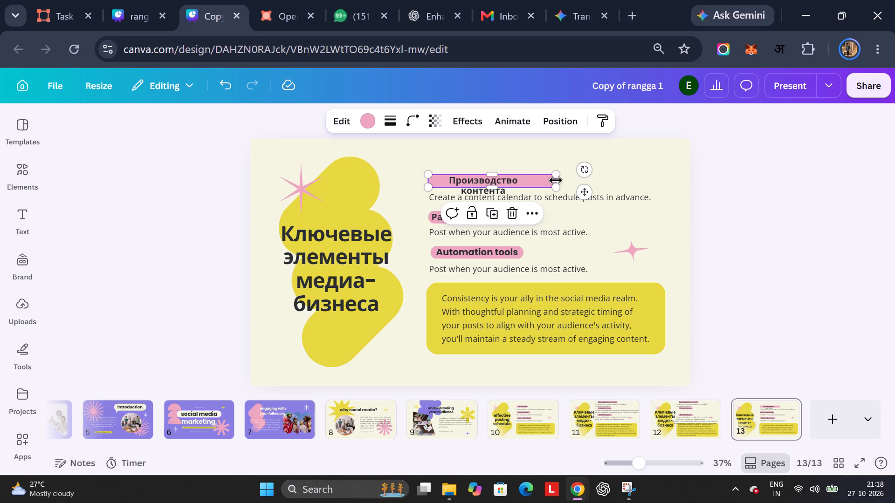
click(556, 180)
Widen the "Производство контента" text box to the full length of its pink highlight so the subheading fits on one line.
click(505, 178)
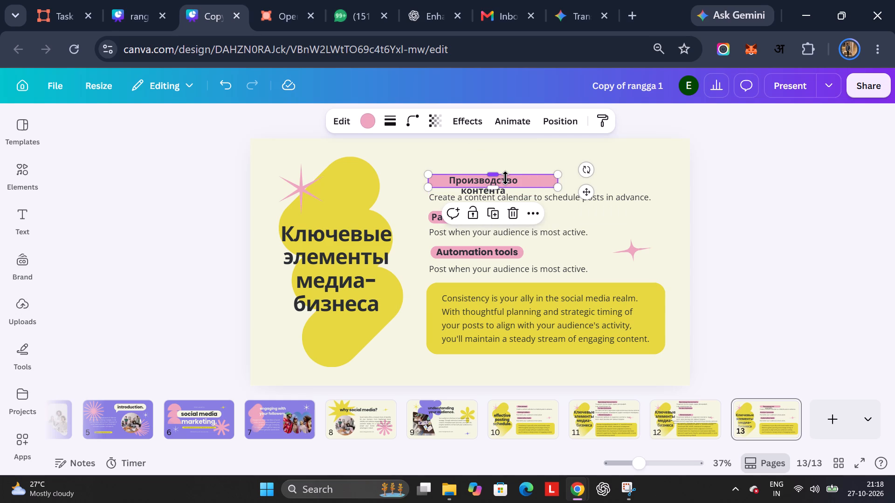
click(509, 184)
click(510, 183)
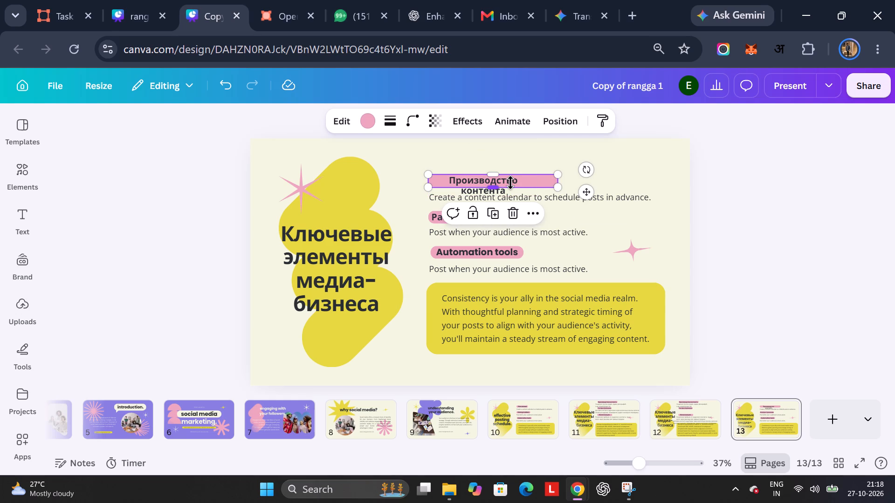
click(514, 182)
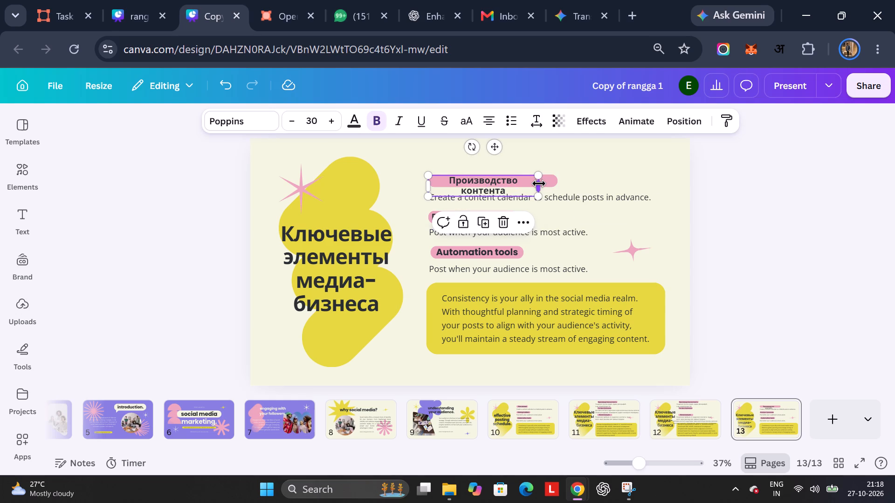
drag(539, 184, 552, 183)
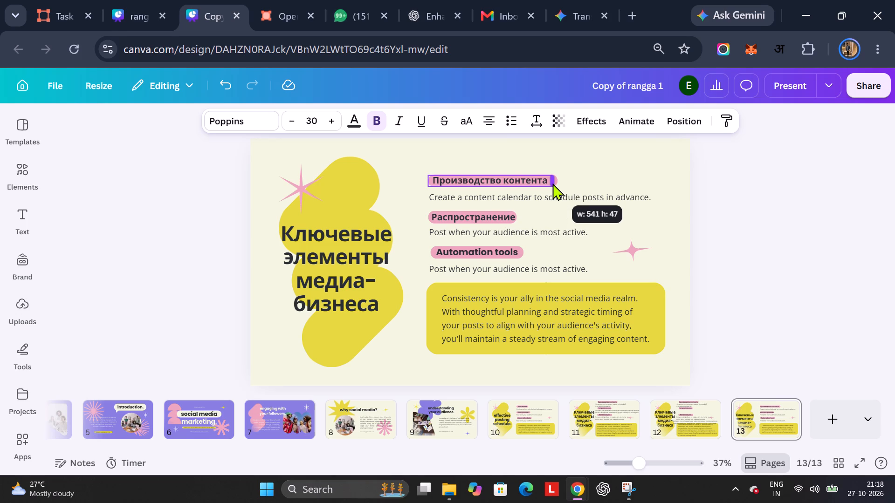
drag(552, 183, 554, 184)
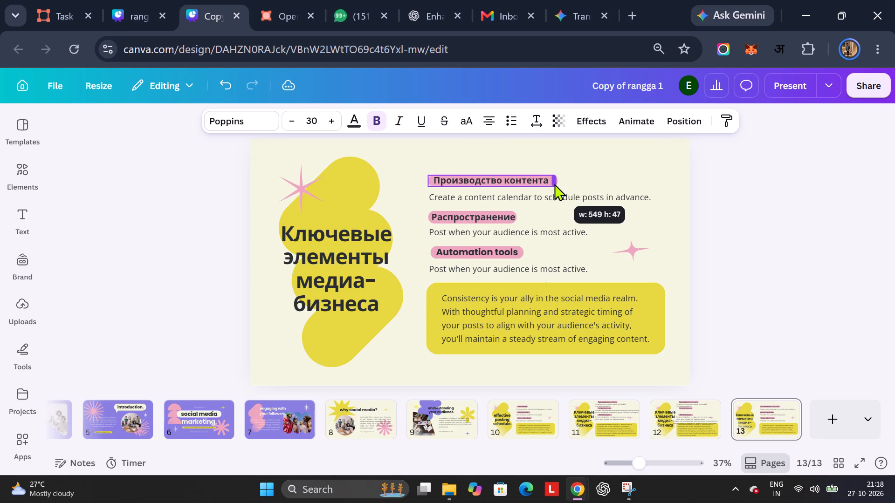
drag(554, 184, 553, 184)
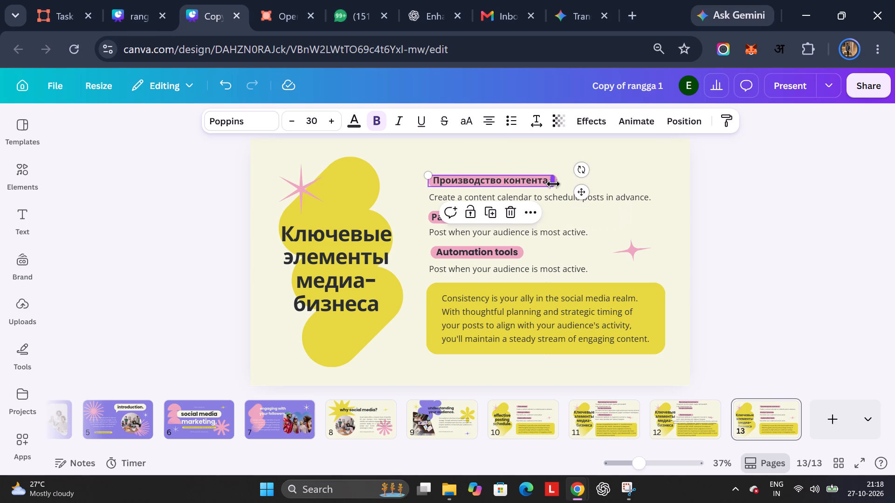
click(553, 184)
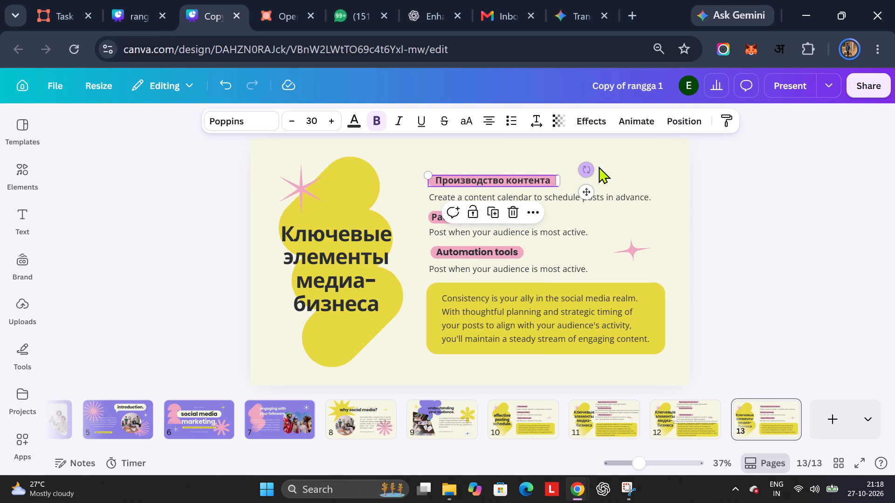
click(623, 177)
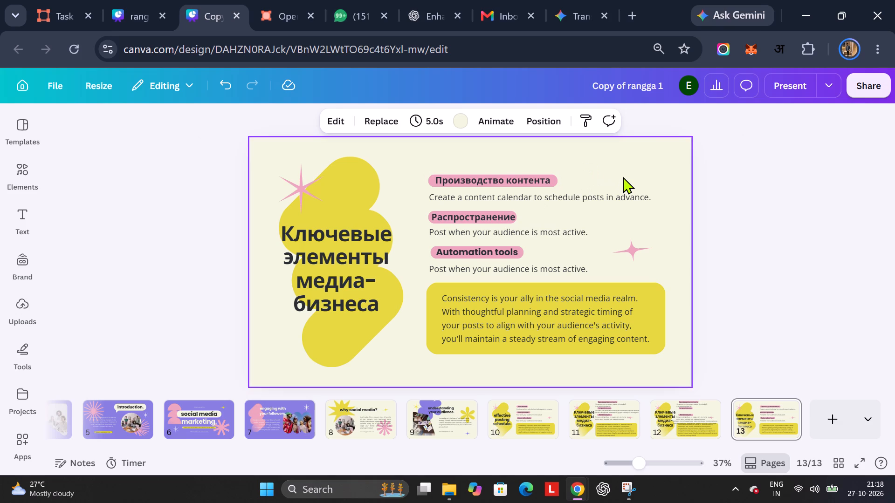
Narrow the "Распространение" text box on slide 13 to expose the end of its pink highlight, and extend the highlight slightly to the right.
click(495, 217)
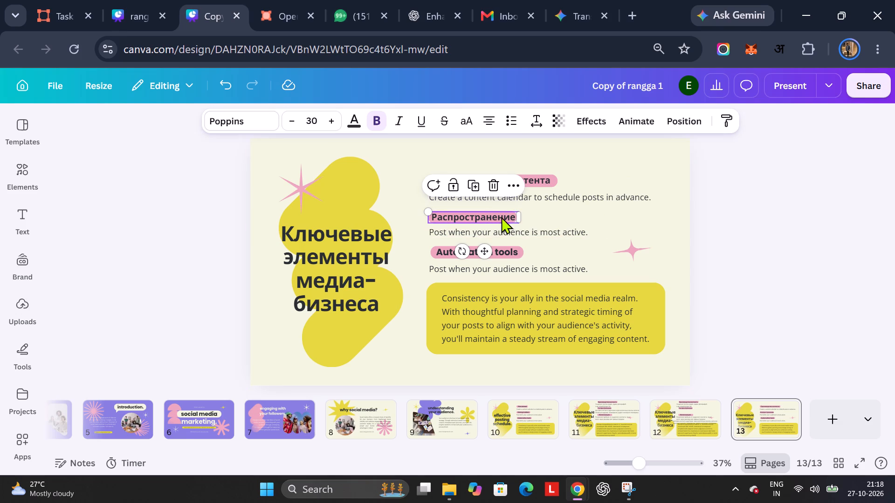
drag(519, 217, 510, 218)
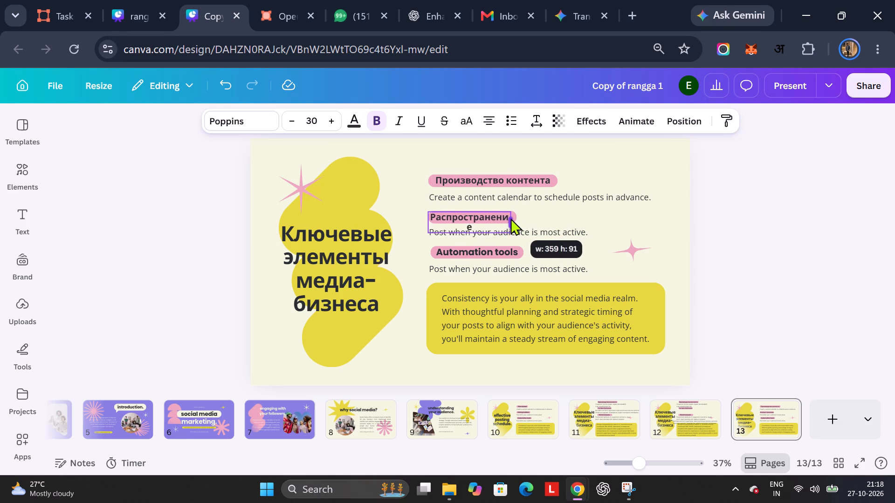
drag(510, 218, 509, 218)
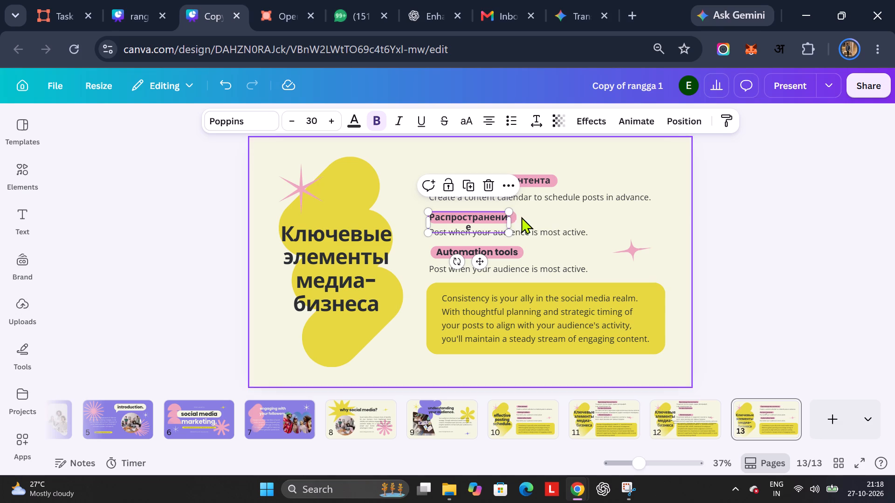
drag(511, 218, 501, 219)
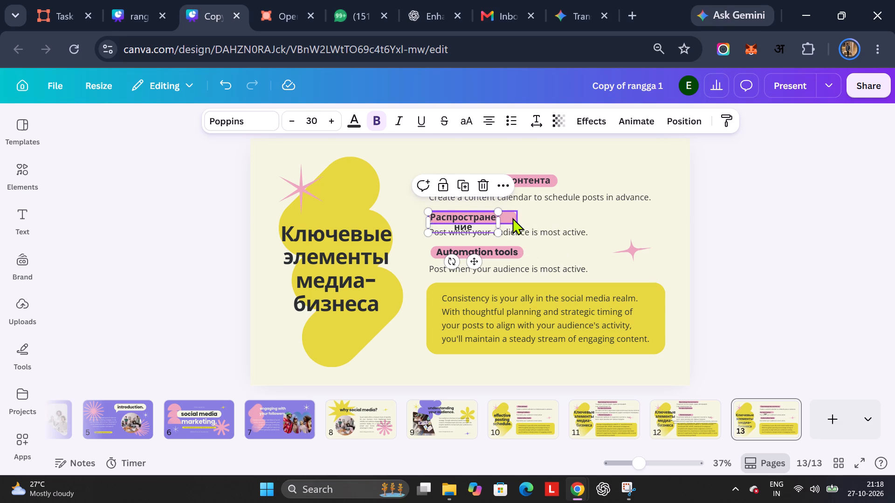
click(512, 218)
drag(515, 218, 522, 217)
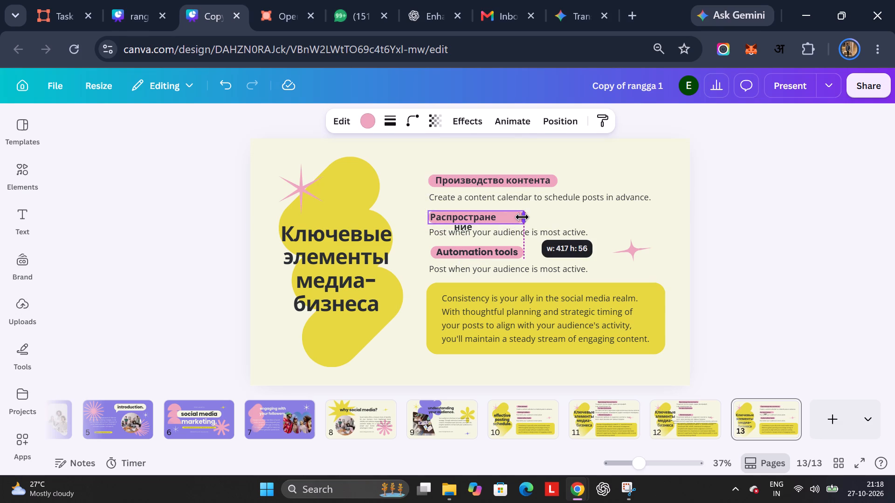
drag(522, 217, 523, 217)
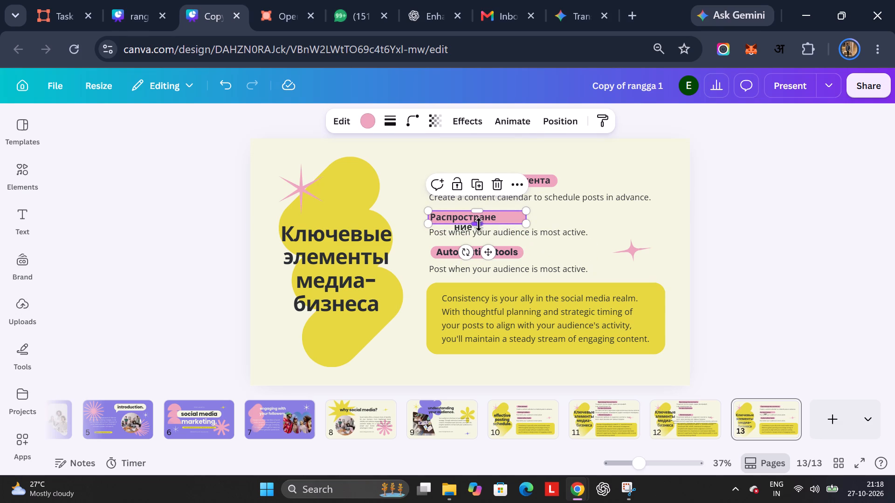
Widen the "Распространение" text box on slide 13 to about 427 so the subheading fits on one line across its pink highlight.
click(489, 219)
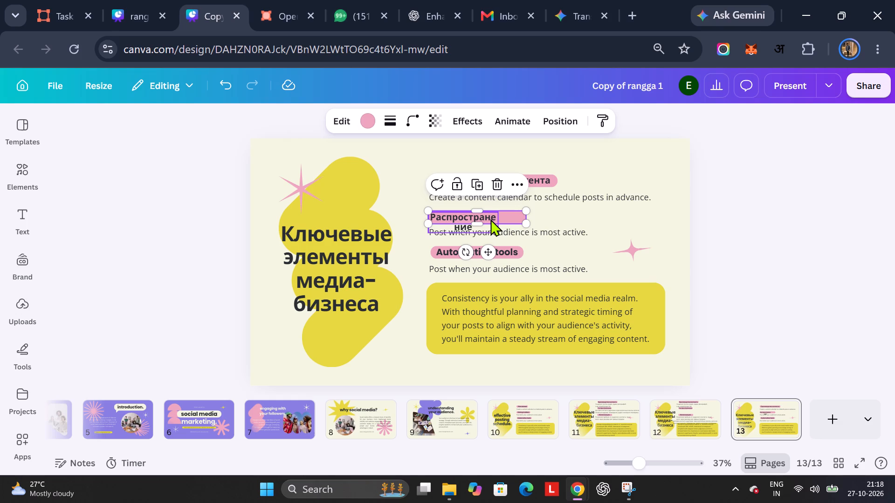
click(490, 218)
click(498, 222)
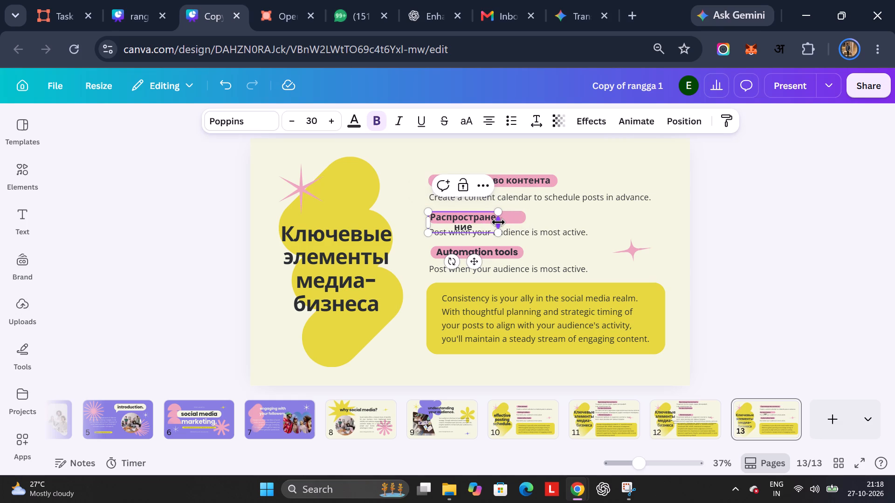
drag(498, 222, 517, 220)
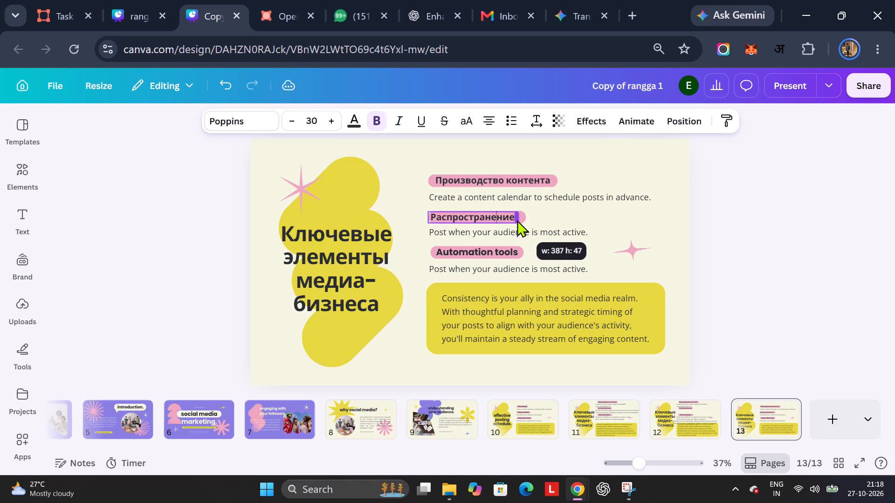
drag(517, 220, 519, 218)
drag(518, 218, 521, 218)
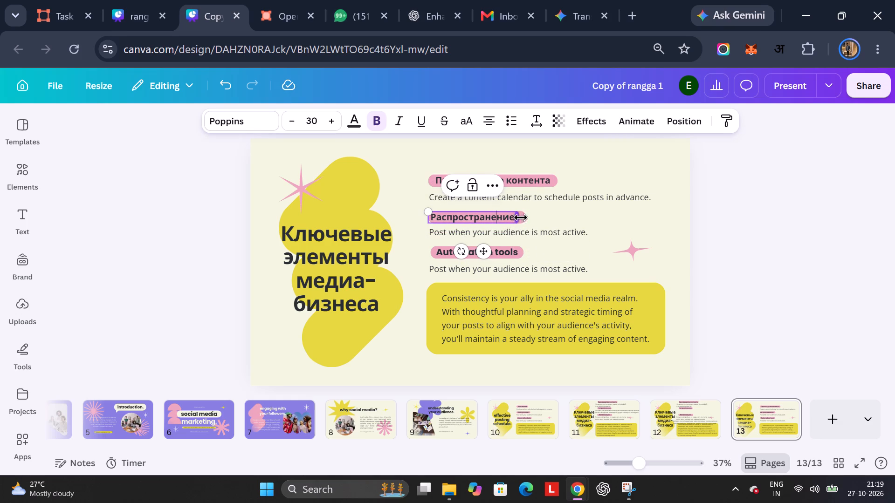
drag(521, 218, 532, 216)
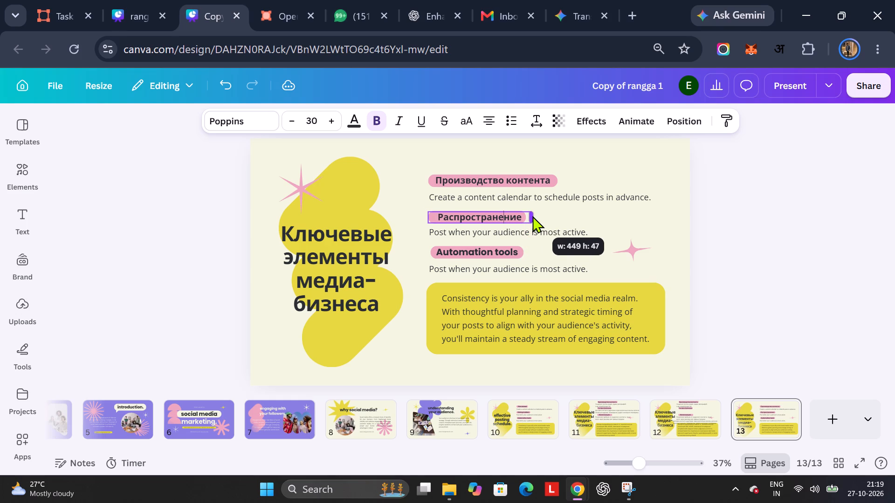
drag(532, 216, 530, 216)
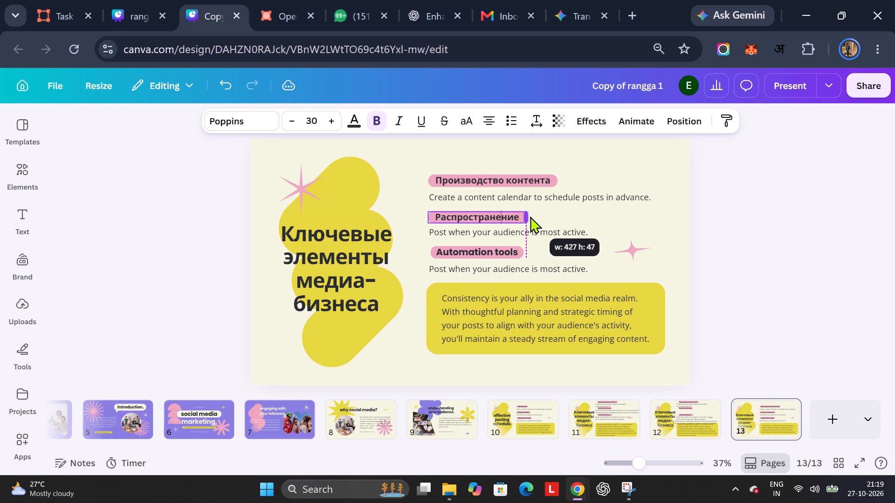
drag(530, 216, 530, 216)
click(567, 216)
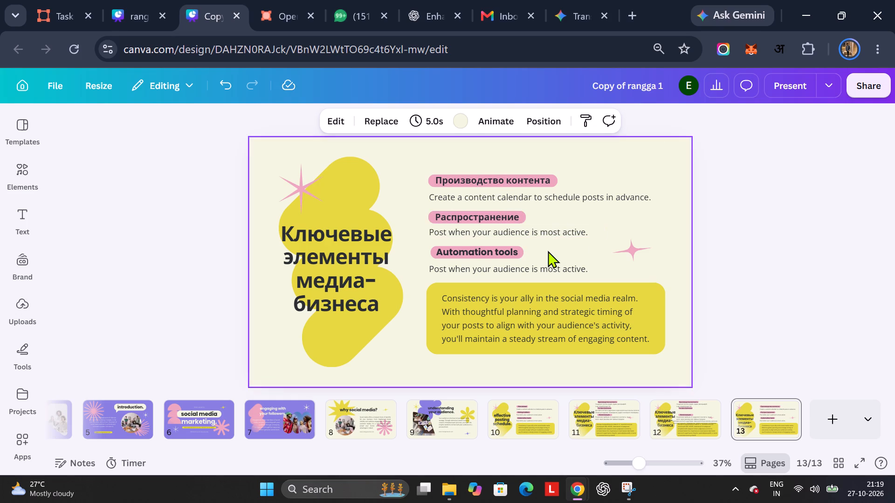
Replace the "Automation tools" subheading on slide 13 with "Монетизация" copied from slide 12.
click(496, 252)
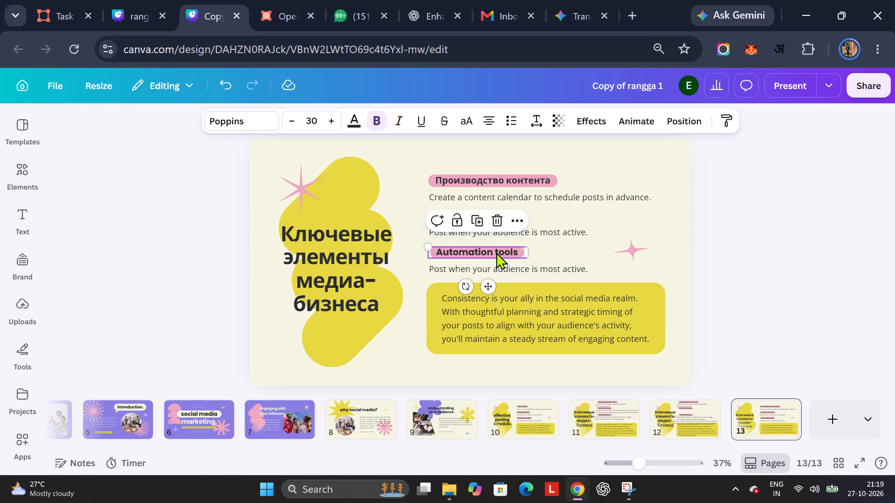
click(658, 419)
triple_click(470, 234)
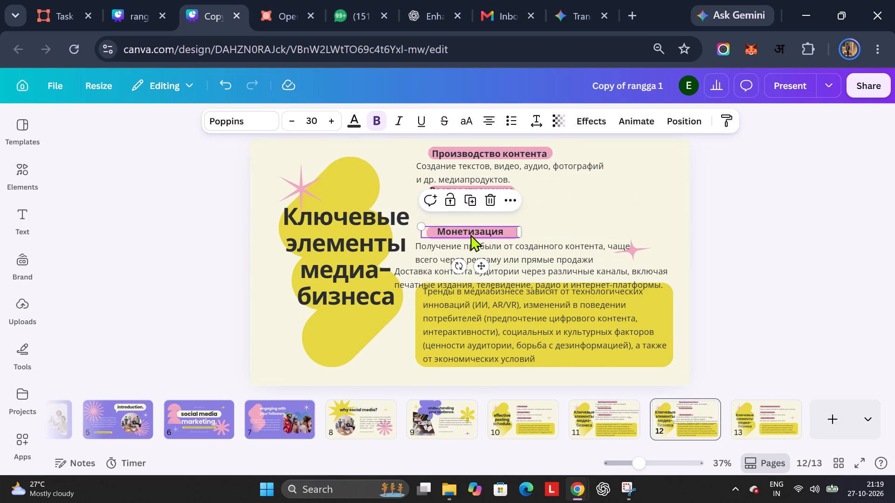
key(ctrl+c)
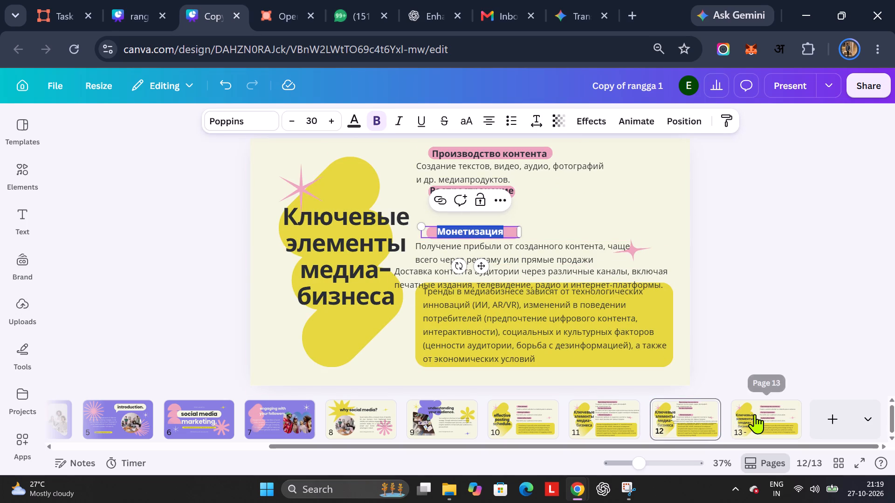
click(755, 414)
triple_click(488, 251)
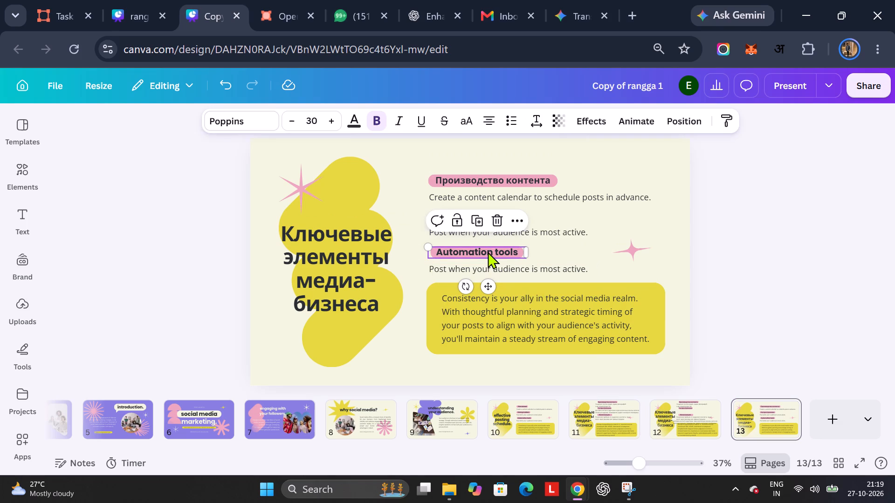
key(ctrl+v)
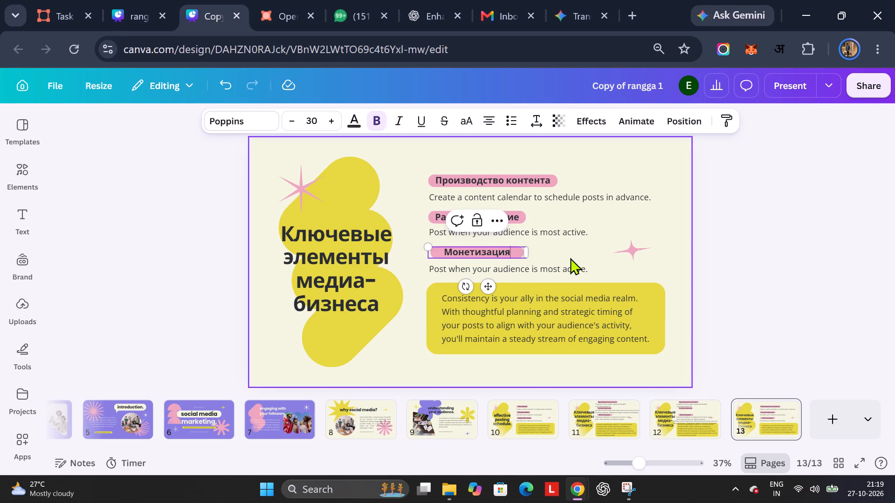
Narrow the "Монетизация" text box slightly so it ends near the end of its pink highlight.
click(527, 256)
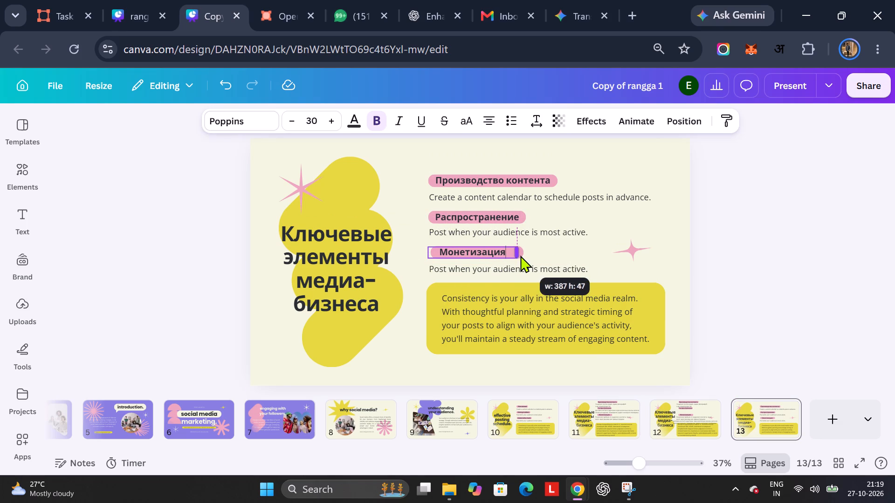
click(559, 249)
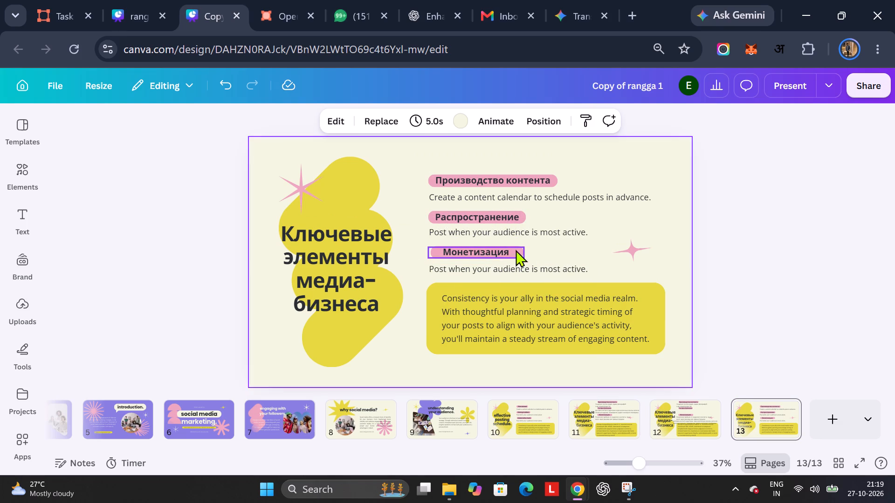
Move the "Монетизация" text just below its pink highlight and shorten the highlight slightly from its right end.
drag(499, 251, 498, 264)
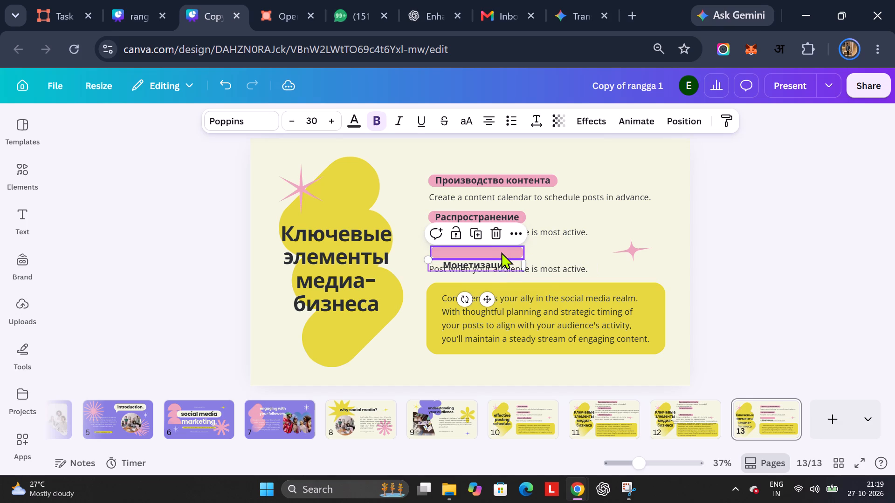
click(501, 252)
drag(526, 252, 522, 252)
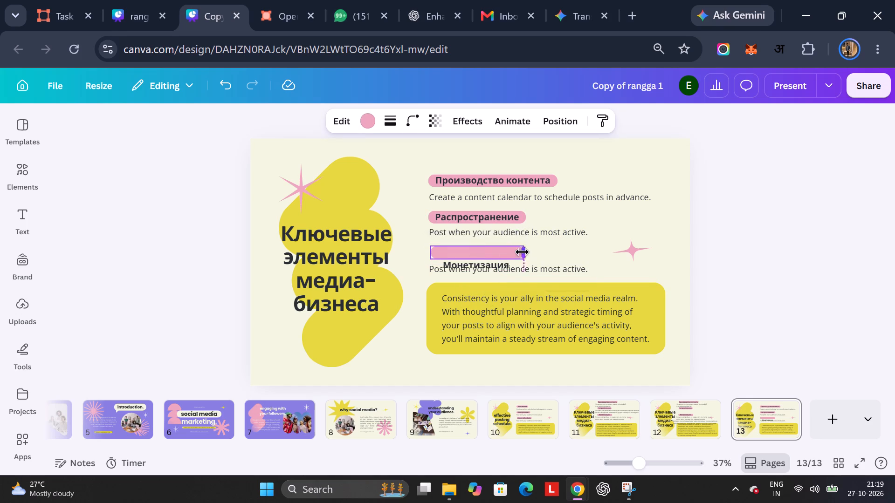
drag(522, 252, 518, 252)
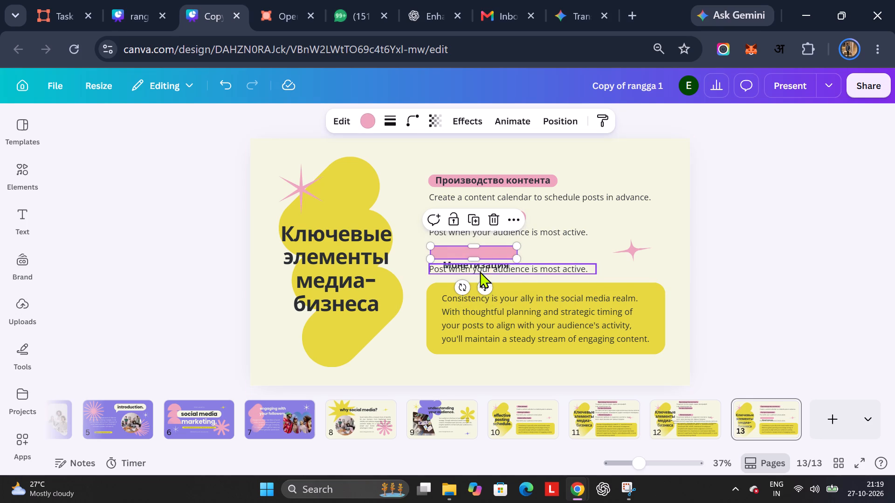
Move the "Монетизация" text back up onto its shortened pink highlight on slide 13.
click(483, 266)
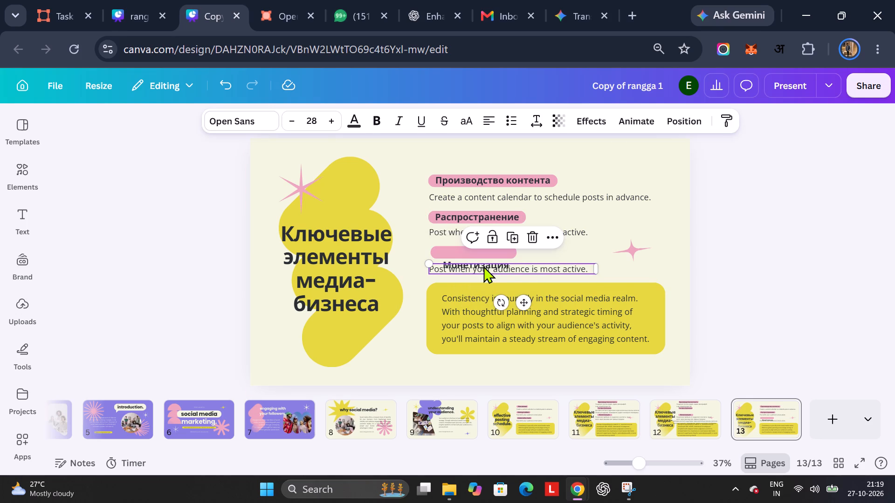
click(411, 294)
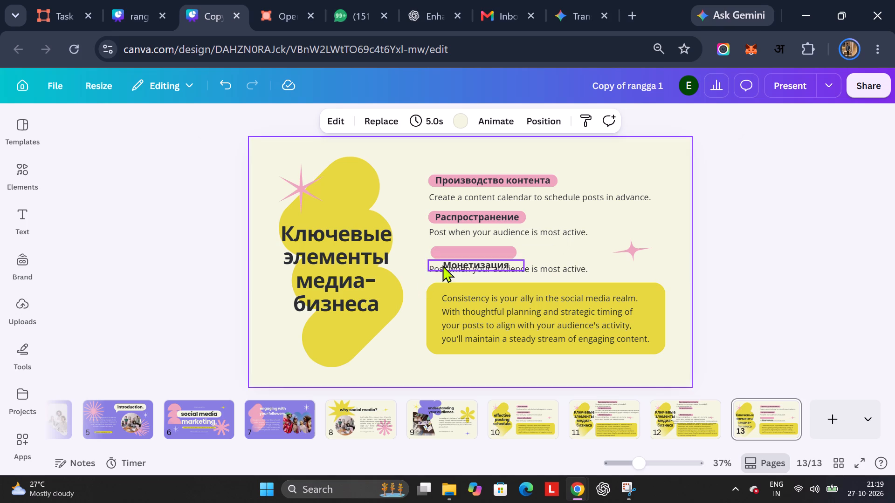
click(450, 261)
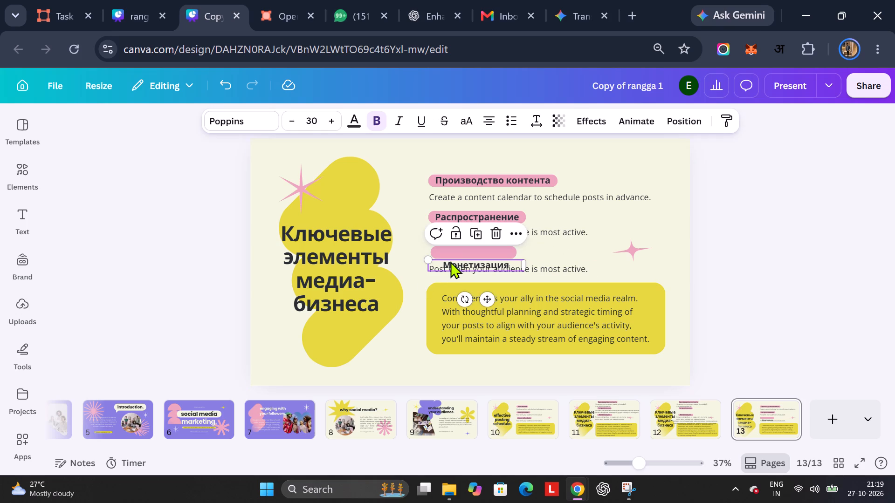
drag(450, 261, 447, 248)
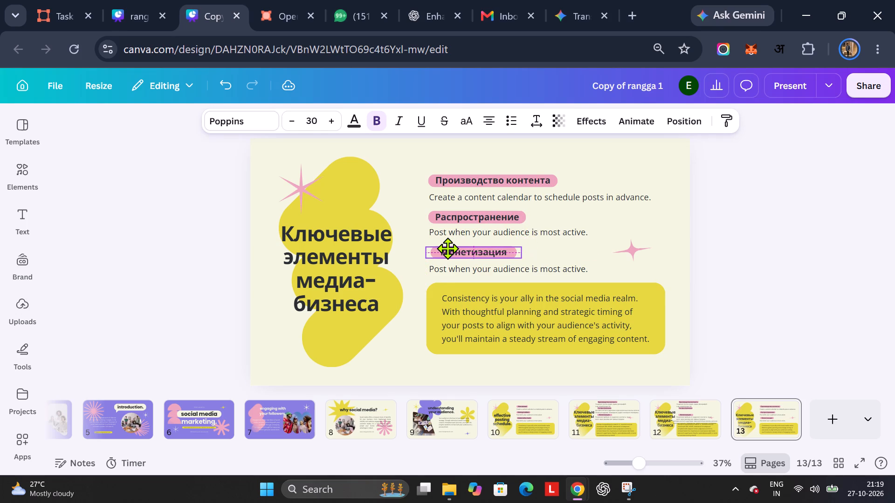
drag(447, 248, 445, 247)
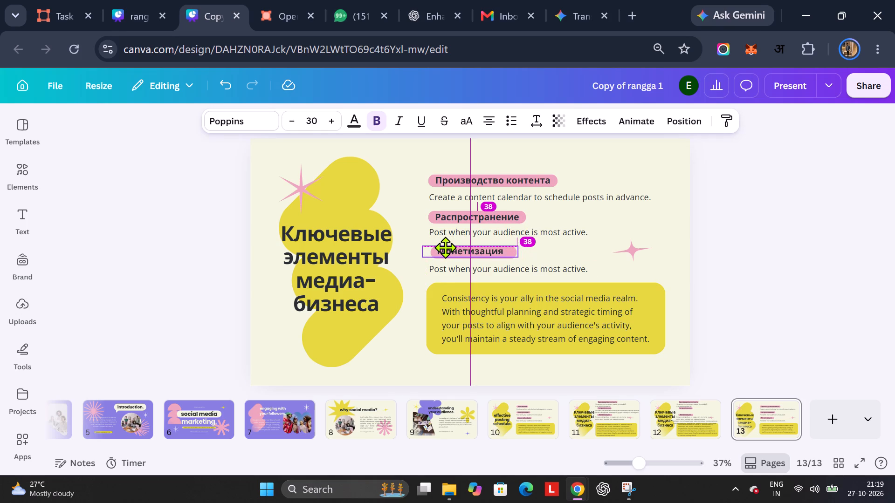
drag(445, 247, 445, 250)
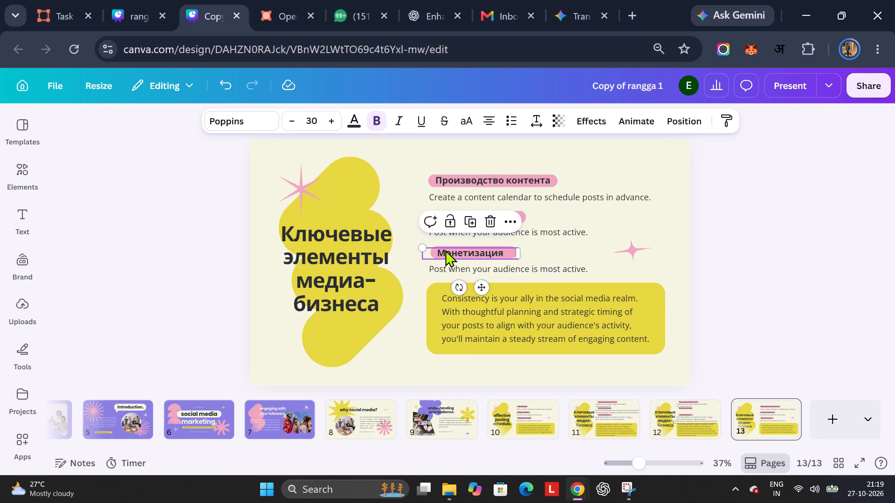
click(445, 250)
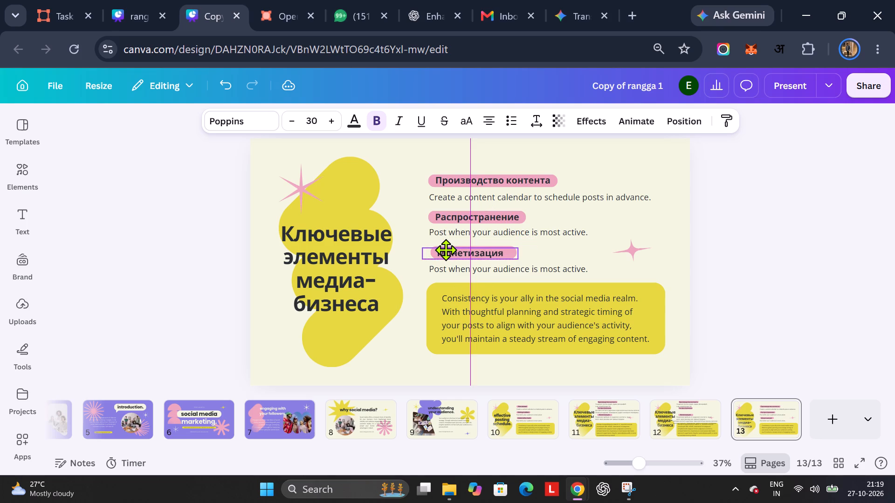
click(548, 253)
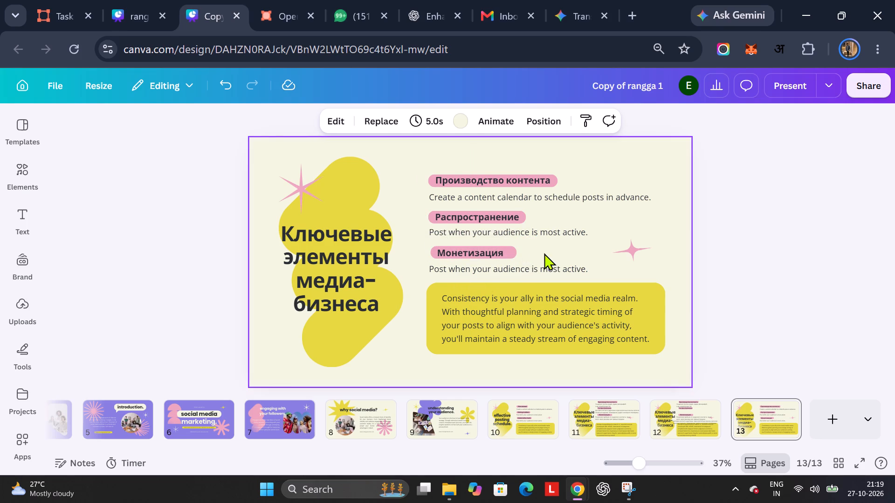
Move the "Монетизация" text aside and shorten its pink highlight further to a width of about 358.
click(511, 254)
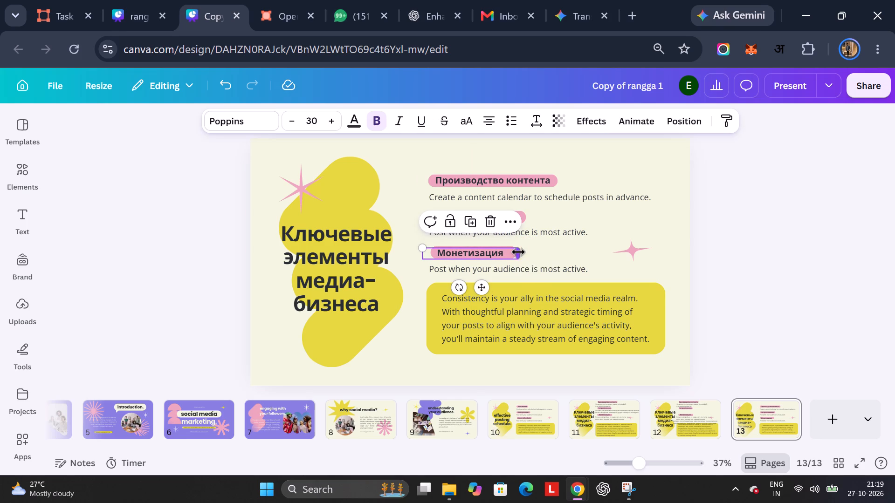
drag(517, 253, 521, 253)
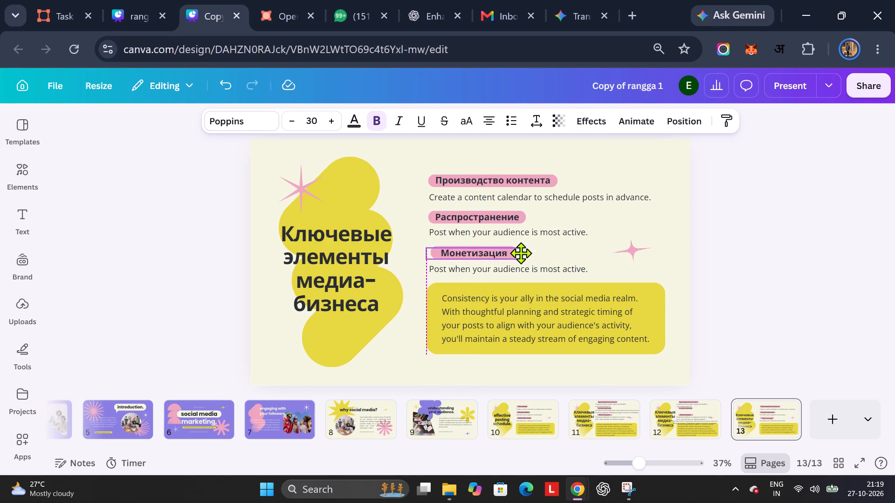
drag(521, 253, 620, 243)
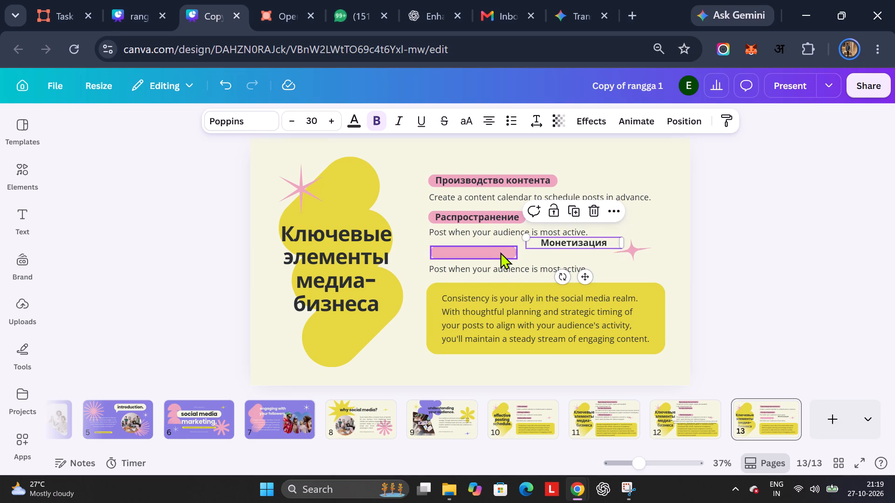
click(500, 252)
click(517, 253)
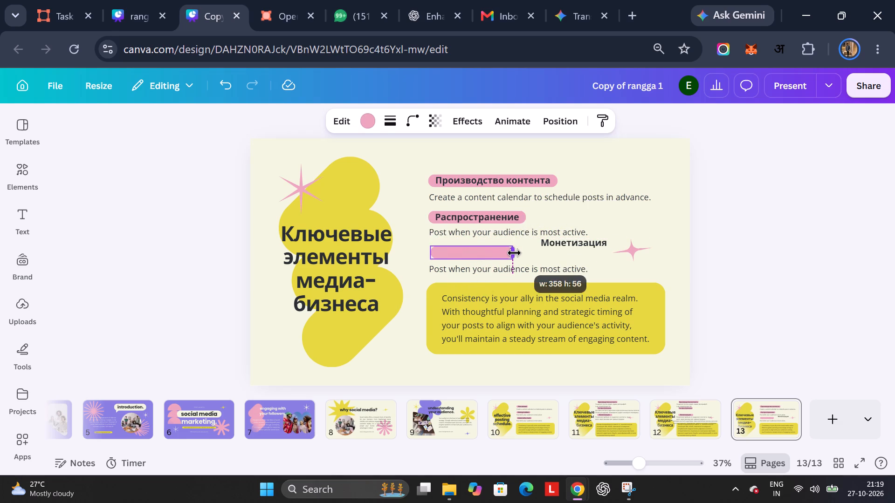
Move the "Монетизация" text back onto its pink highlight on slide 13, centring it over the shape.
click(558, 242)
drag(558, 242, 457, 254)
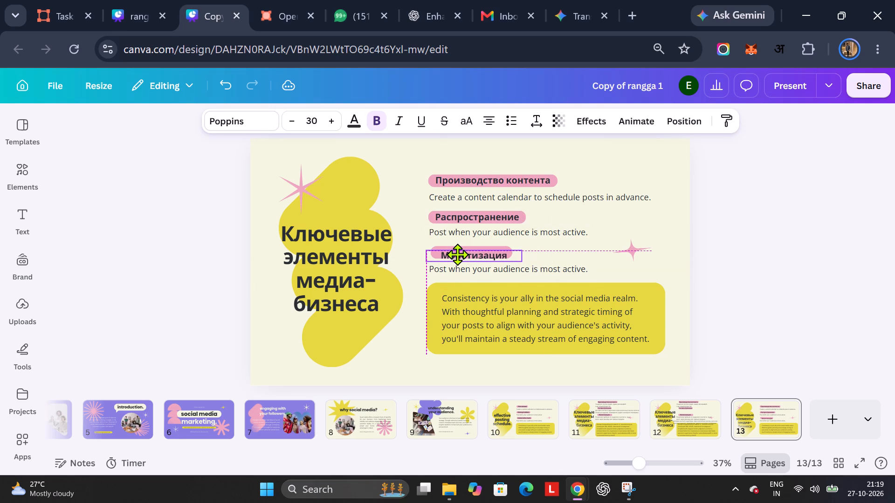
drag(457, 254, 456, 252)
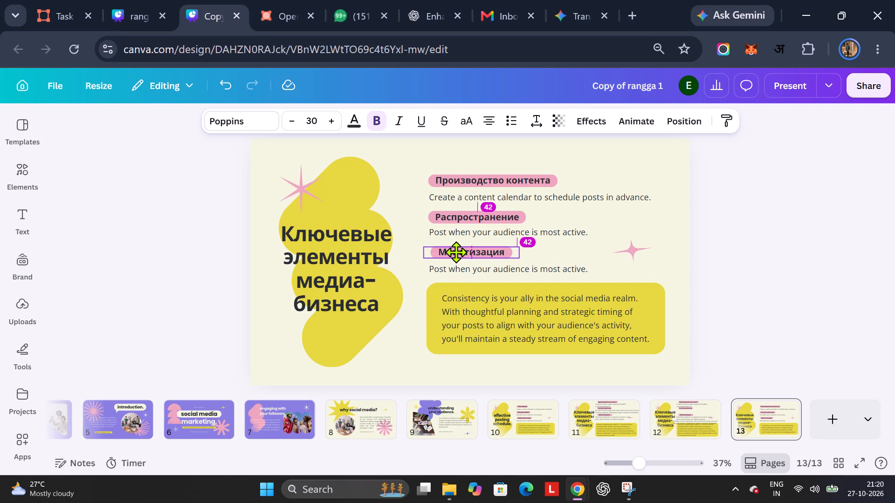
drag(456, 252, 457, 253)
click(457, 253)
click(577, 243)
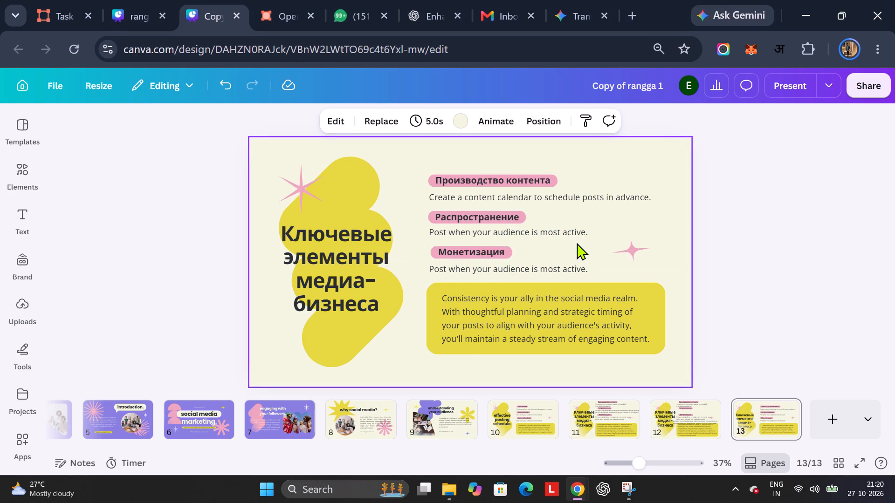
Copy slide 12's "Создание текстов, видео, аудио, фотографий и др. медиапродуктов." over the description below "Производство контента" on slide 13.
click(671, 419)
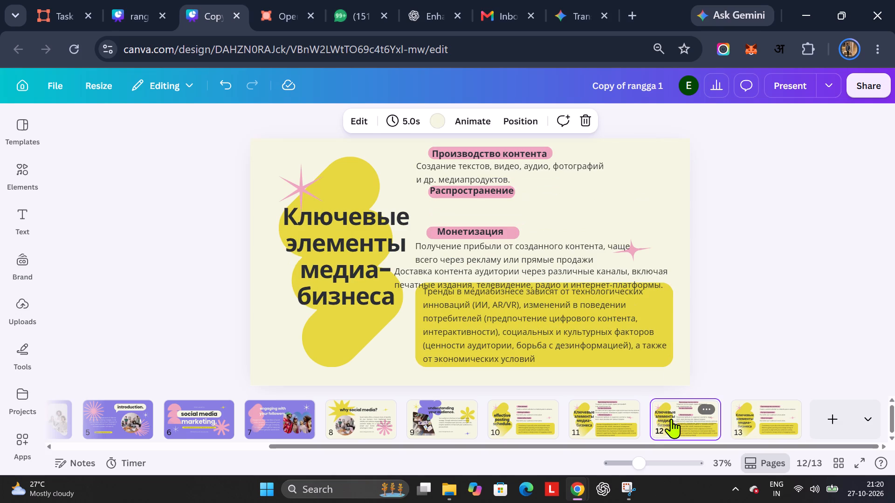
triple_click(481, 176)
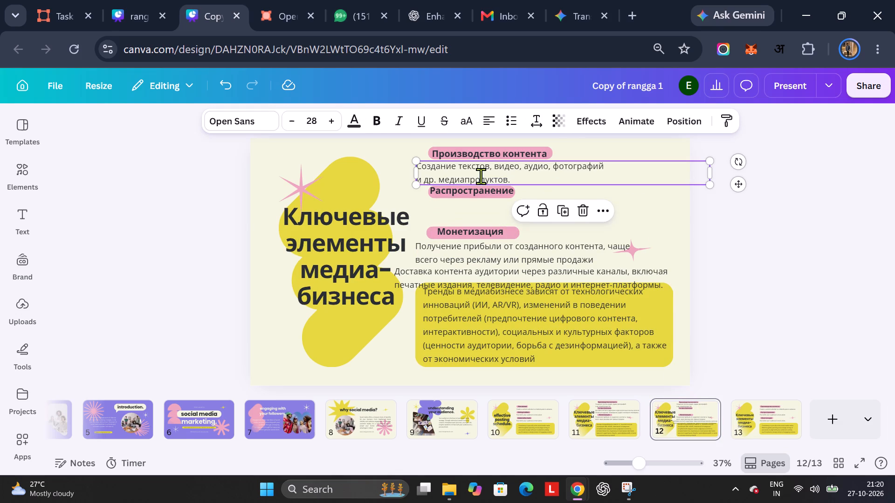
click(481, 176)
click(516, 176)
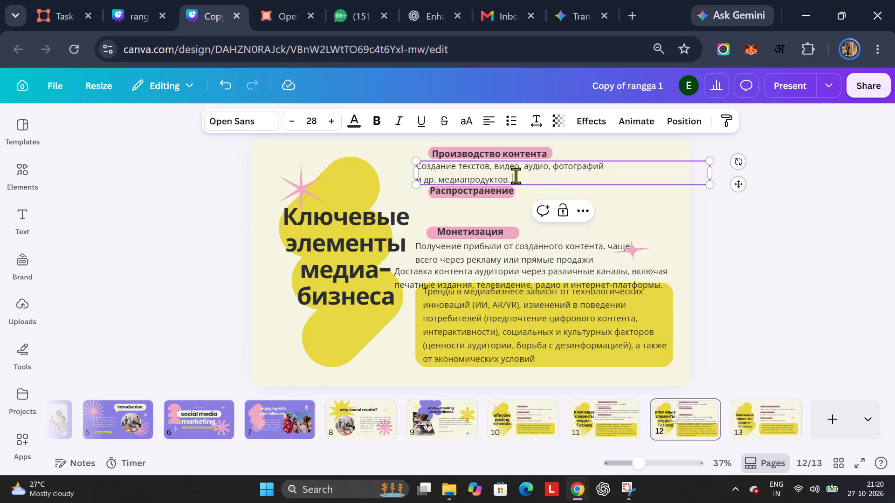
drag(516, 180, 413, 164)
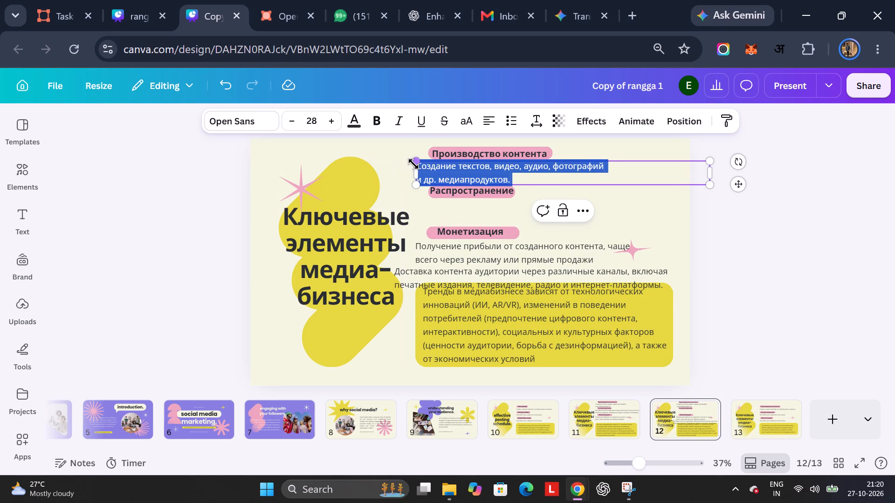
drag(413, 164, 413, 164)
key(ctrl+c)
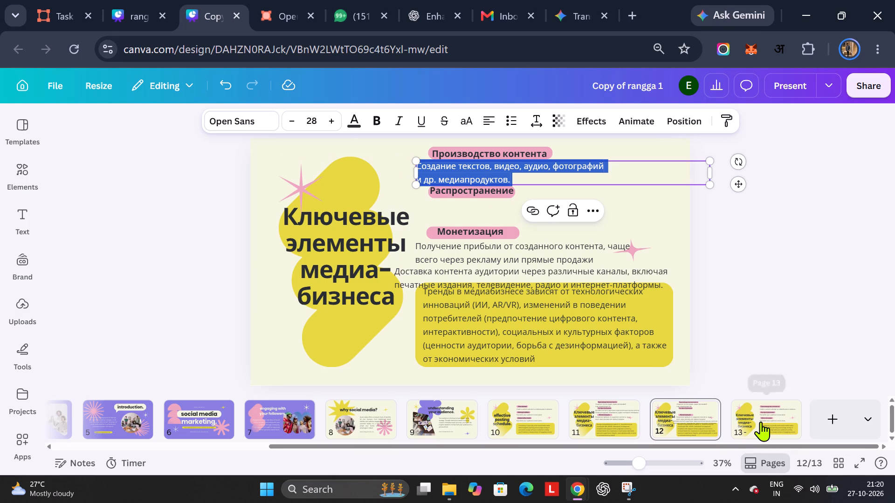
click(761, 421)
triple_click(511, 198)
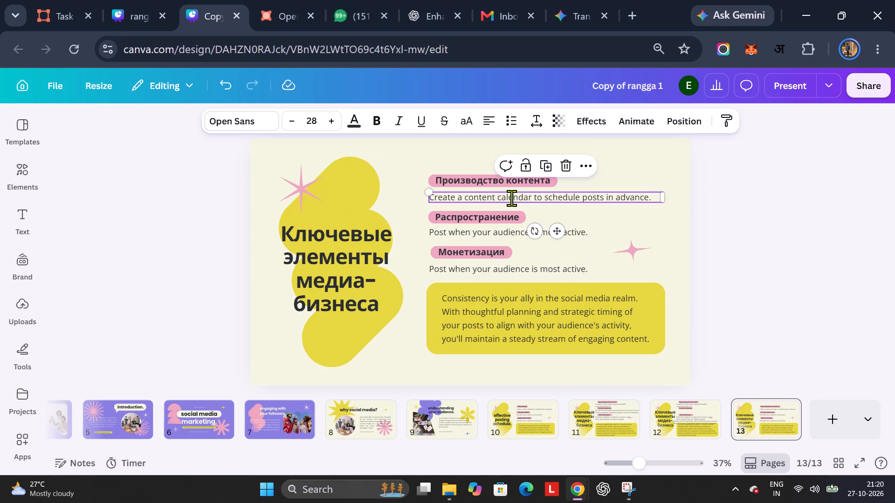
click(511, 198)
key(ctrl+v)
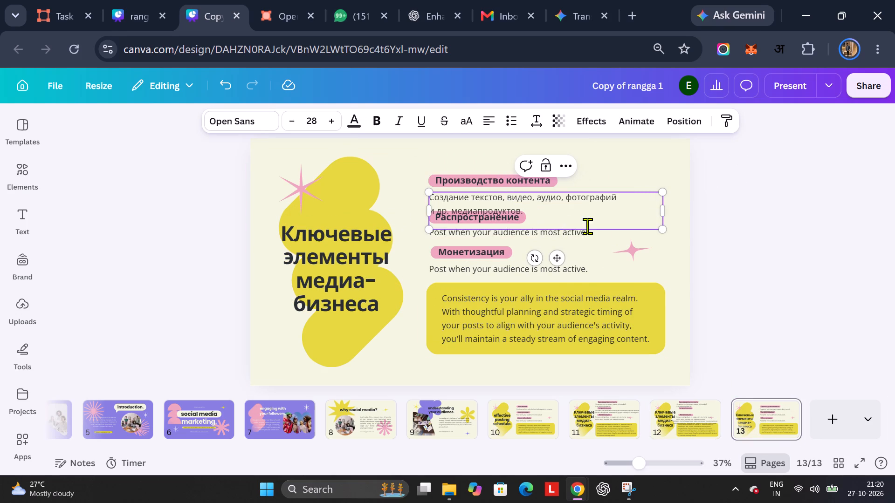
Widen the "Создание текстов…" text box on slide 13 to about 1,145 and remove the line break before "и др.".
click(663, 214)
drag(663, 214, 685, 211)
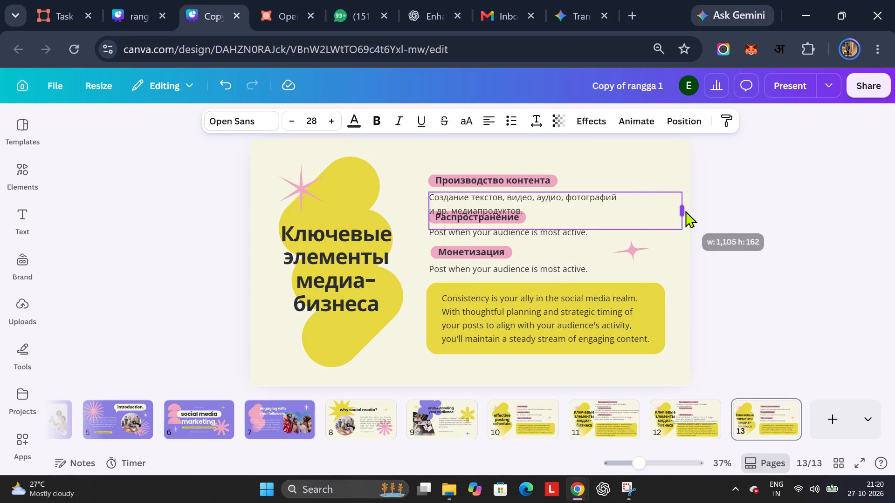
drag(685, 211, 653, 209)
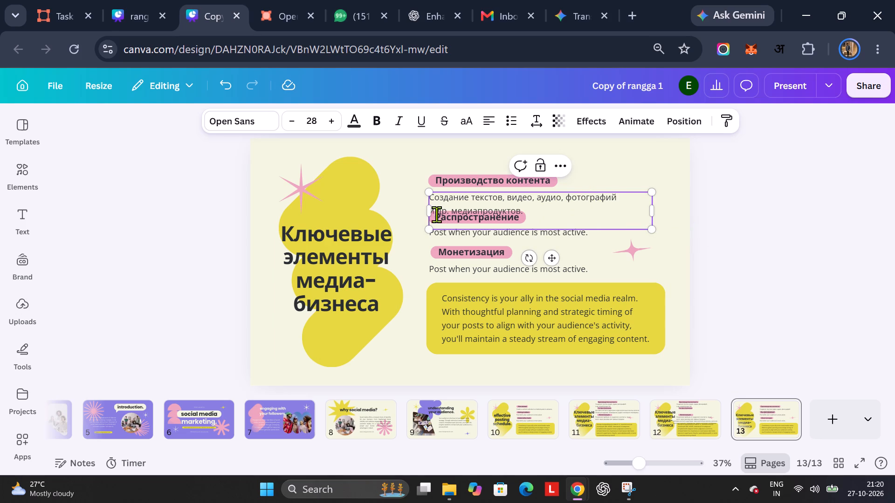
drag(652, 213, 656, 211)
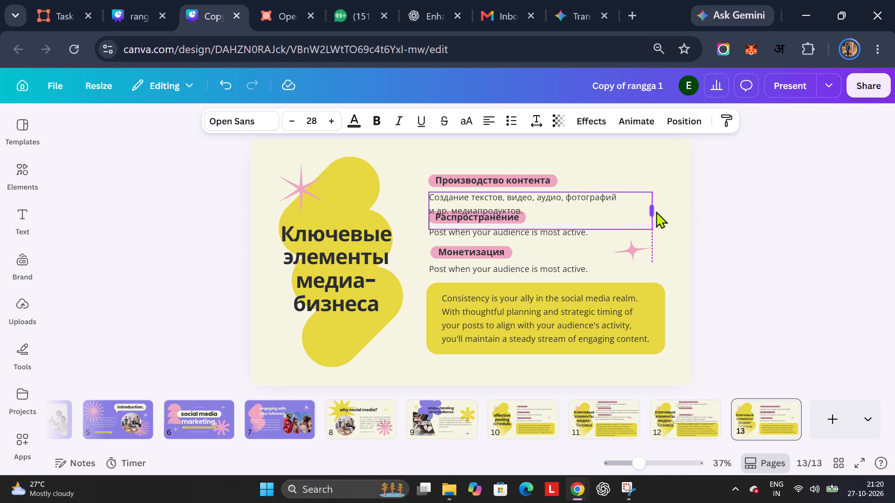
drag(656, 211, 662, 211)
drag(429, 209, 428, 210)
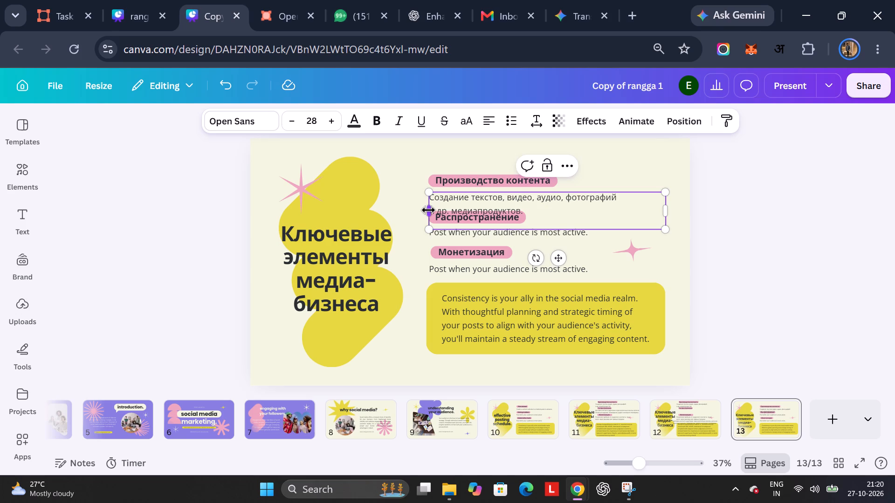
drag(428, 210, 401, 201)
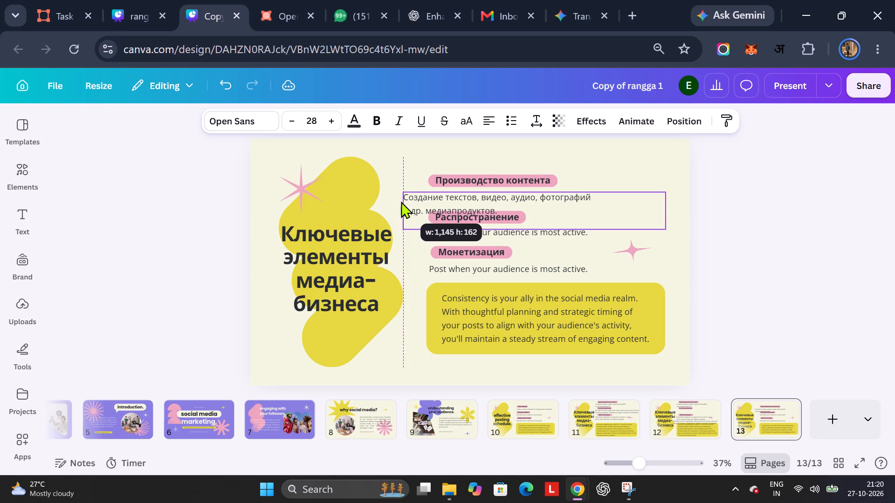
drag(401, 201, 400, 201)
click(405, 213)
key(BackSpace)
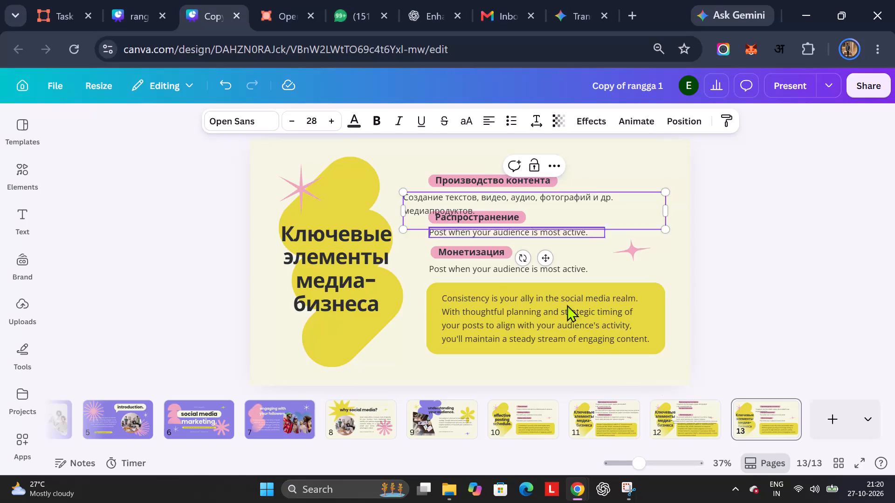
On slide 12, move the "Получение прибыли от созданного контента…" description up between the "Распространение" and "Монетизация" subheadings.
click(687, 419)
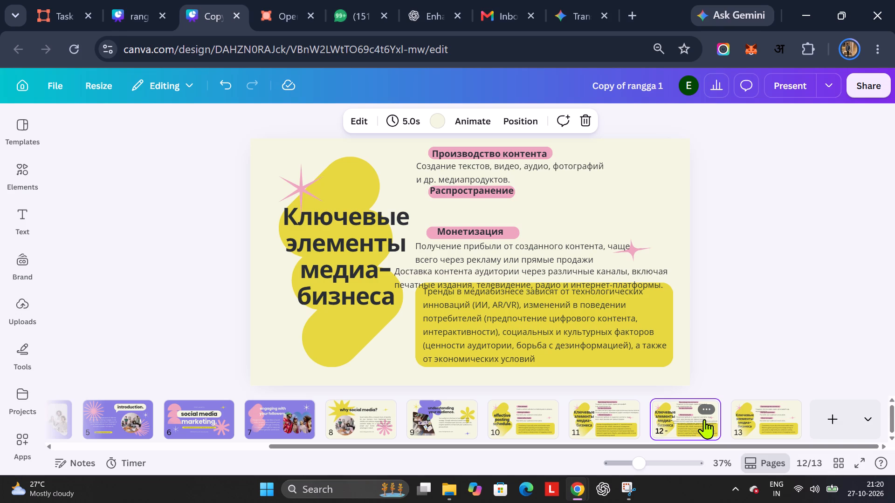
click(557, 257)
drag(557, 257, 565, 239)
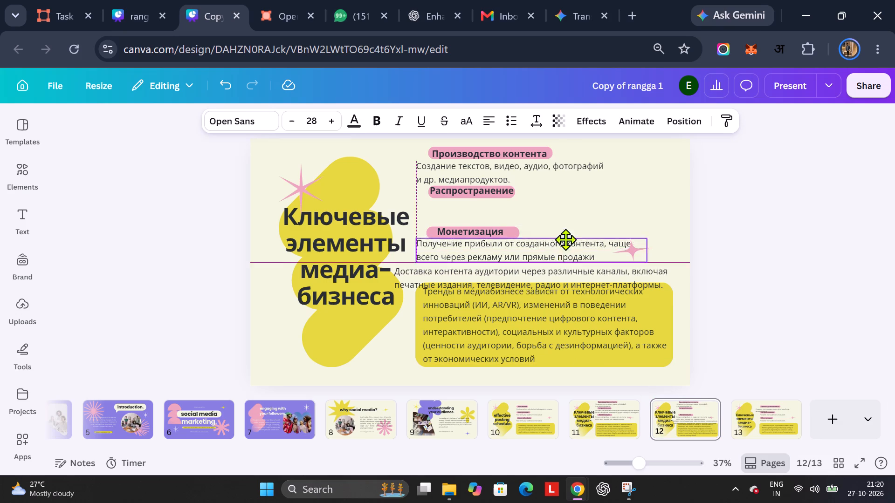
drag(565, 239, 569, 214)
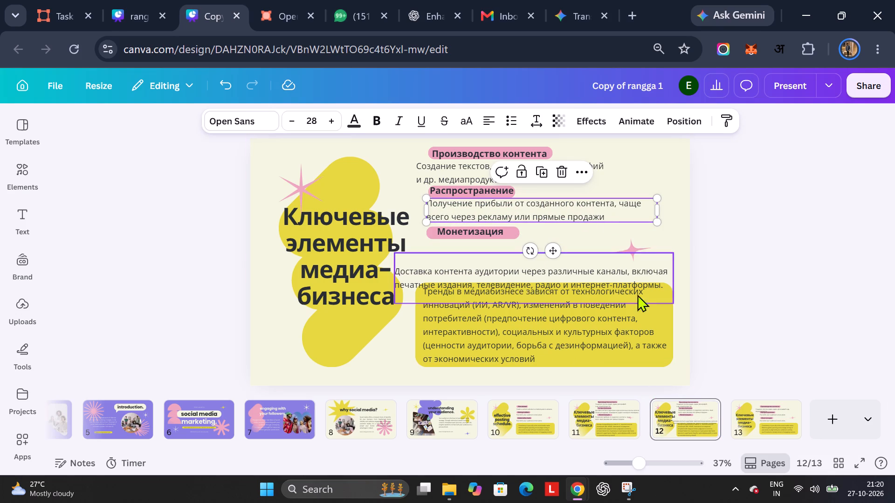
On slide 13, move the "Создание текстов…" description directly beneath "Производство контента", aligning its left edge with the pink highlight, using slide 10 as reference.
click(744, 409)
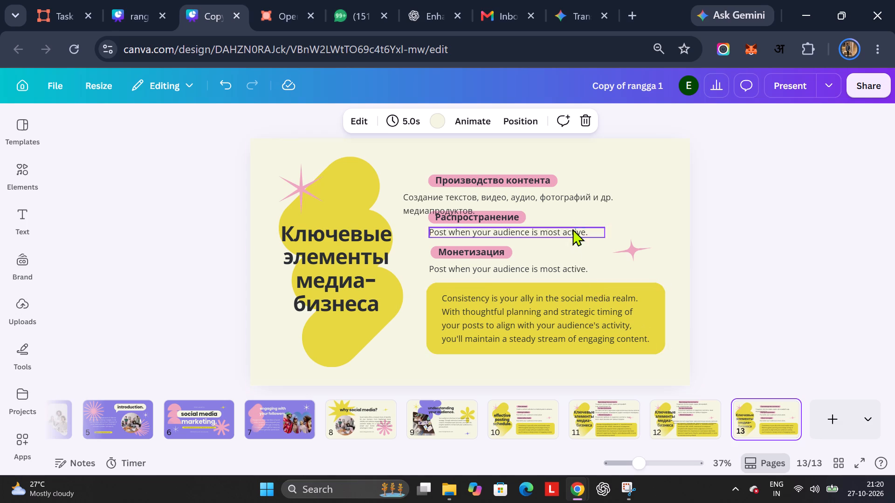
click(577, 205)
drag(577, 205, 604, 199)
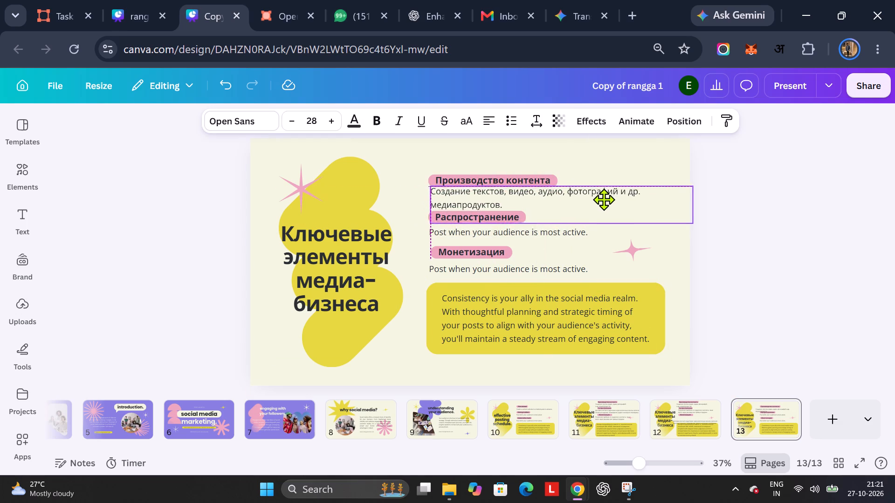
drag(604, 199, 609, 199)
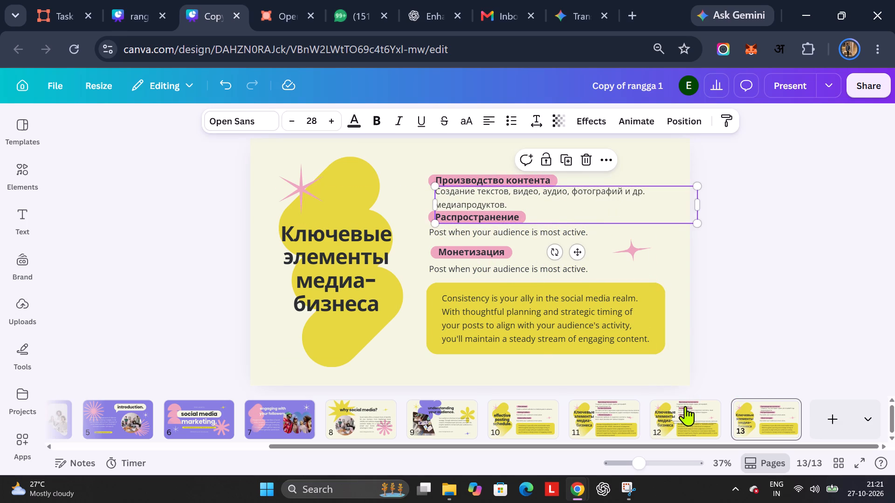
click(683, 413)
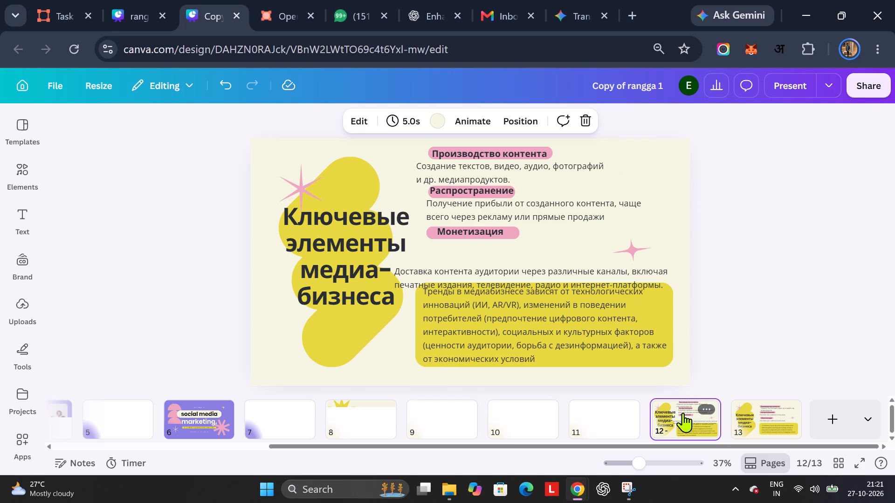
click(523, 418)
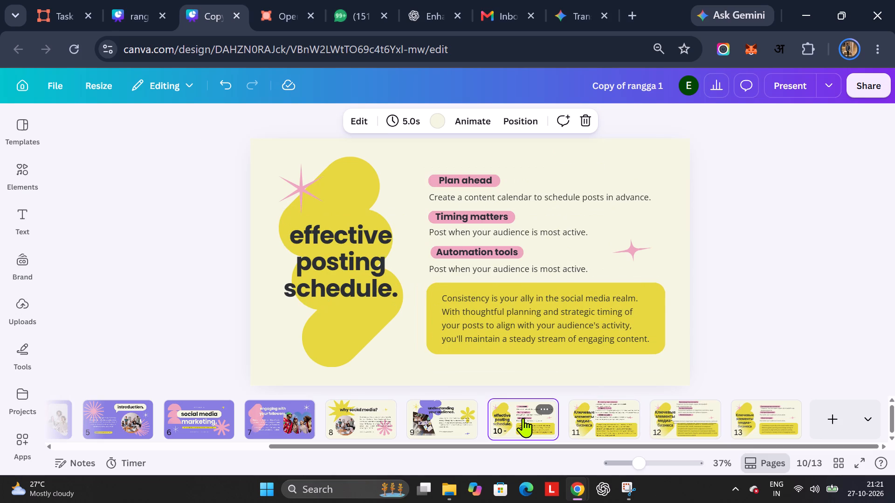
click(750, 415)
drag(551, 202, 544, 201)
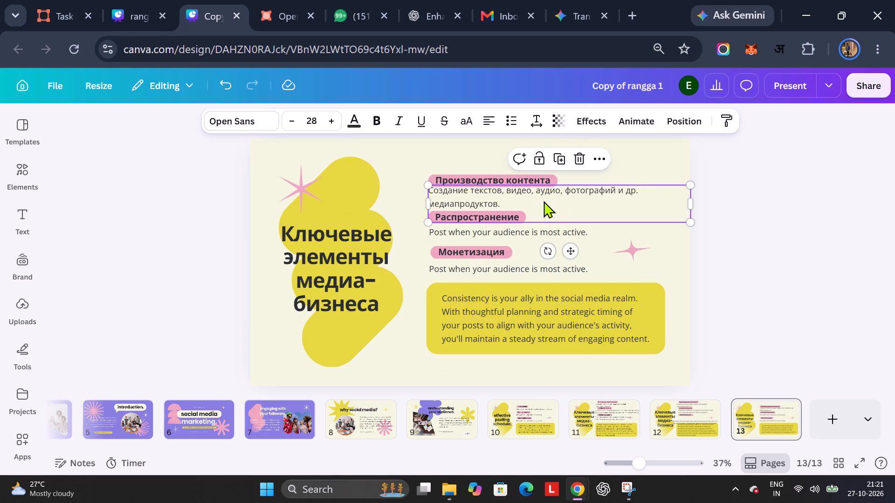
click(635, 159)
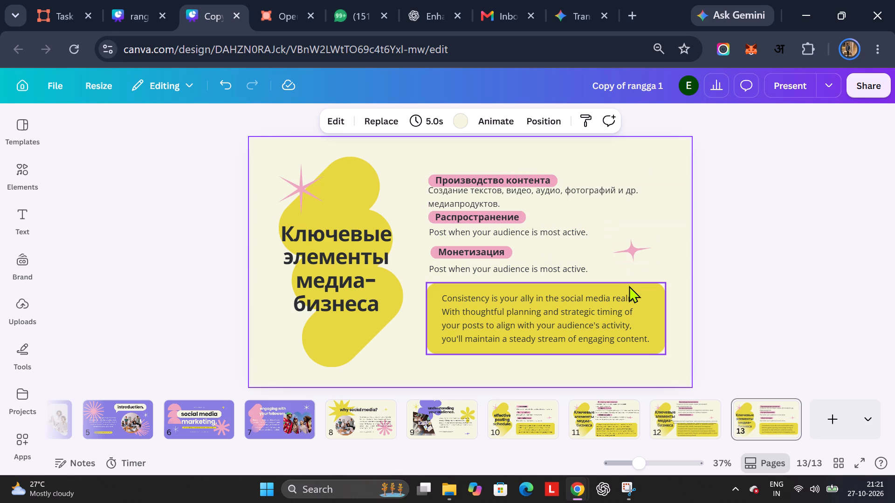
Replace slide 13's description under "Распространение" with slide 12's "Получение прибыли от созданного контента…" text and widen its box to about 1,032.
click(681, 416)
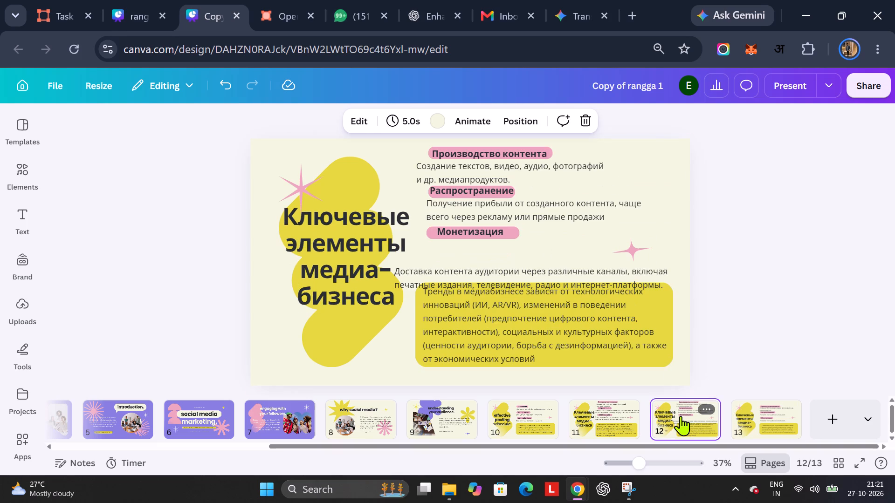
click(494, 202)
triple_click(494, 202)
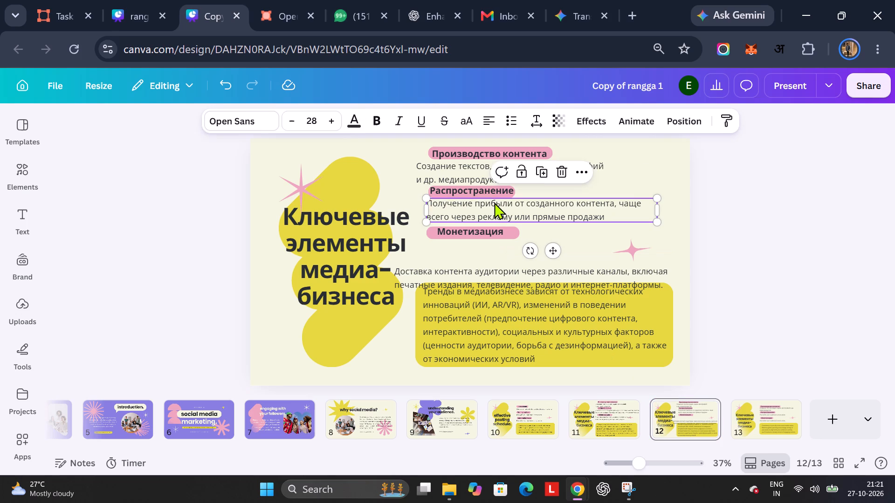
key(ctrl+c)
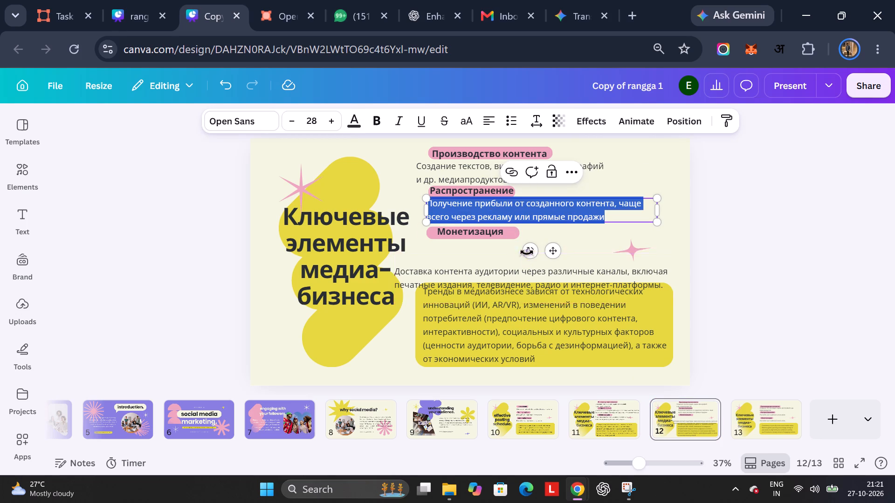
click(752, 418)
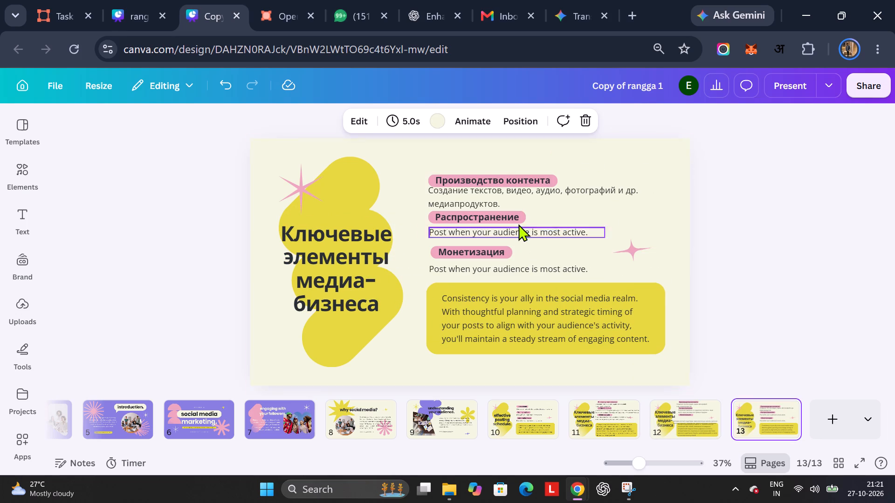
triple_click(523, 230)
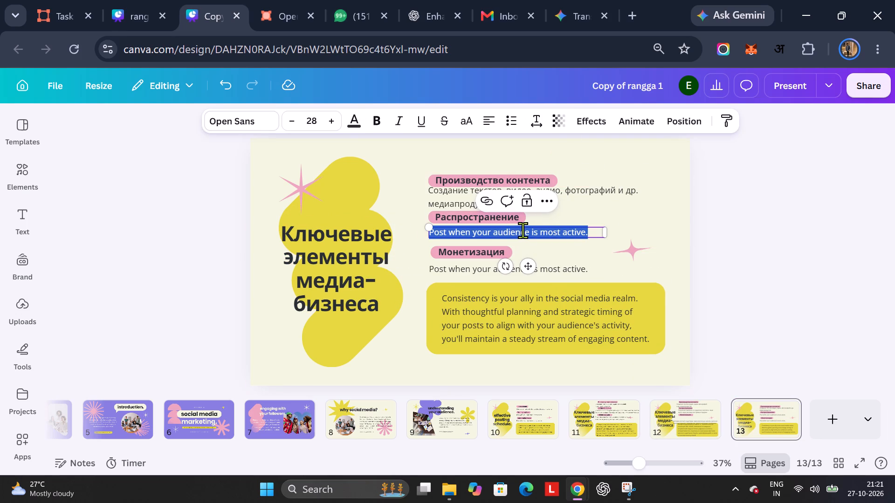
key(ctrl+v)
drag(607, 247, 670, 243)
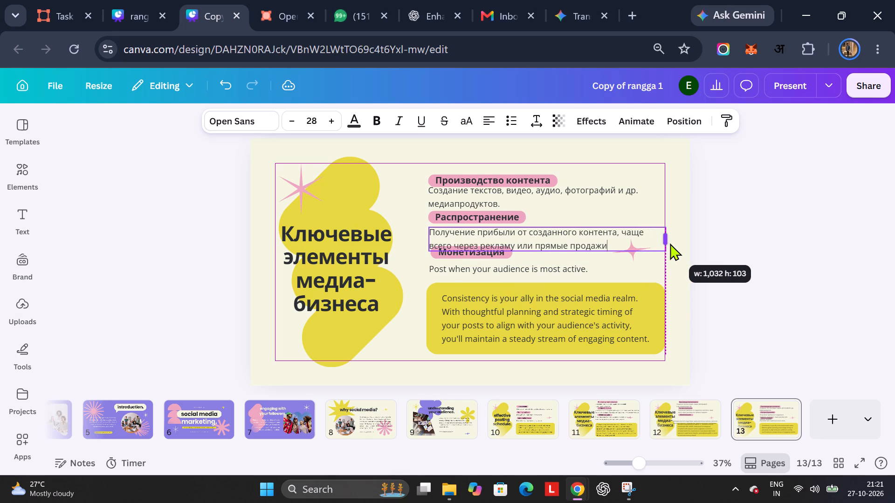
drag(670, 243, 666, 241)
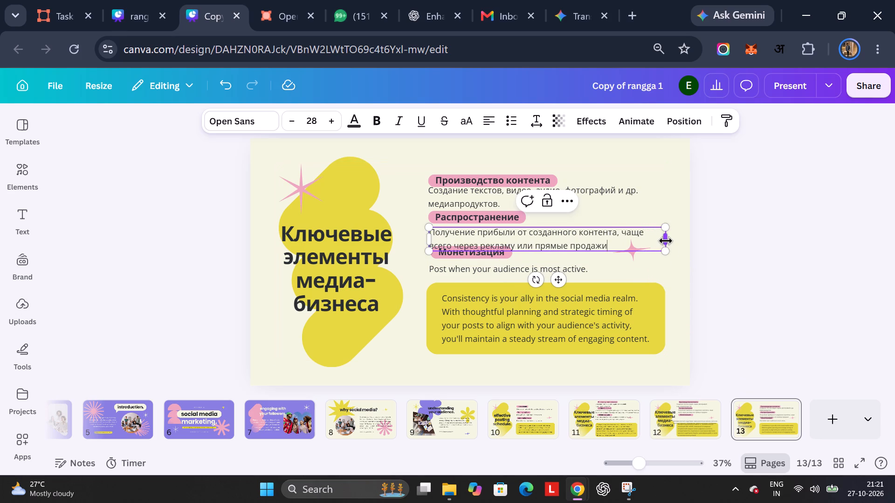
Replace slide 13's description under "Производство контента" with slide 12's "Создание текстов…" text, including the line break before "и др. медиапродуктов.".
click(466, 197)
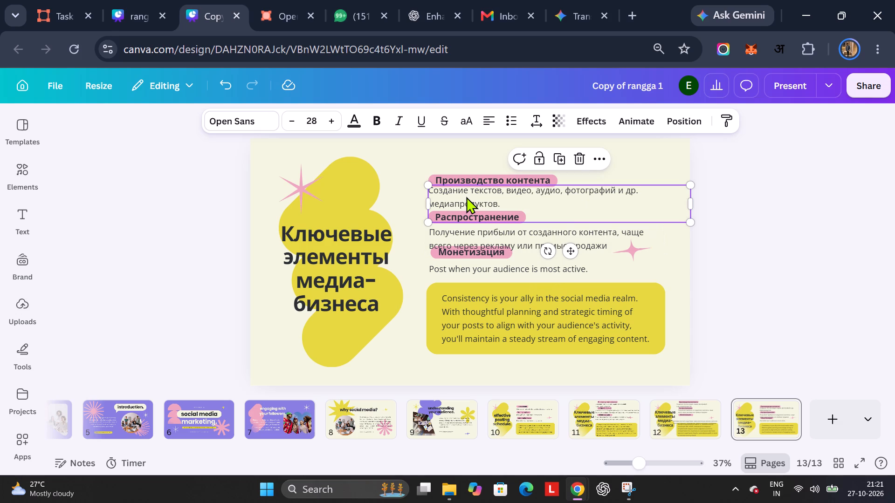
click(677, 424)
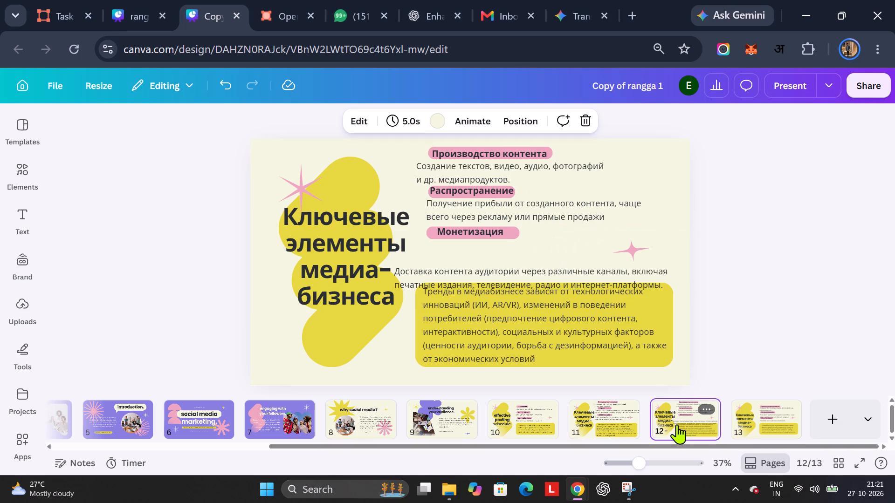
triple_click(517, 175)
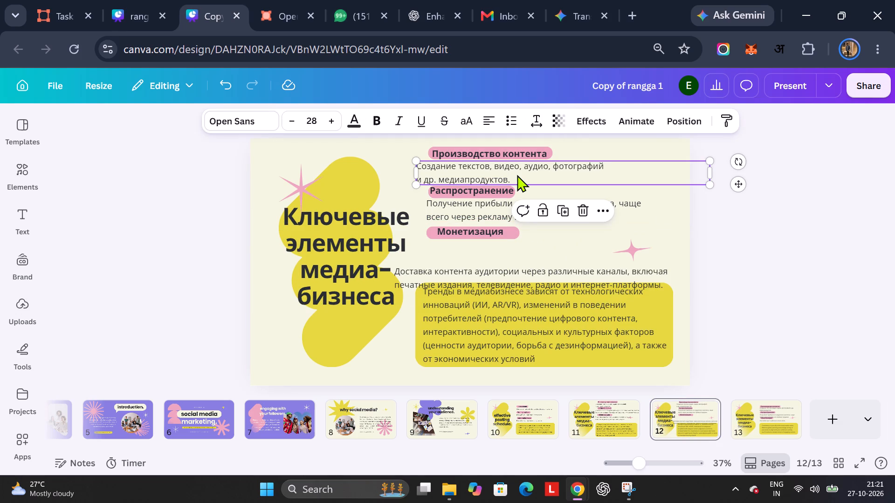
click(517, 175)
triple_click(517, 175)
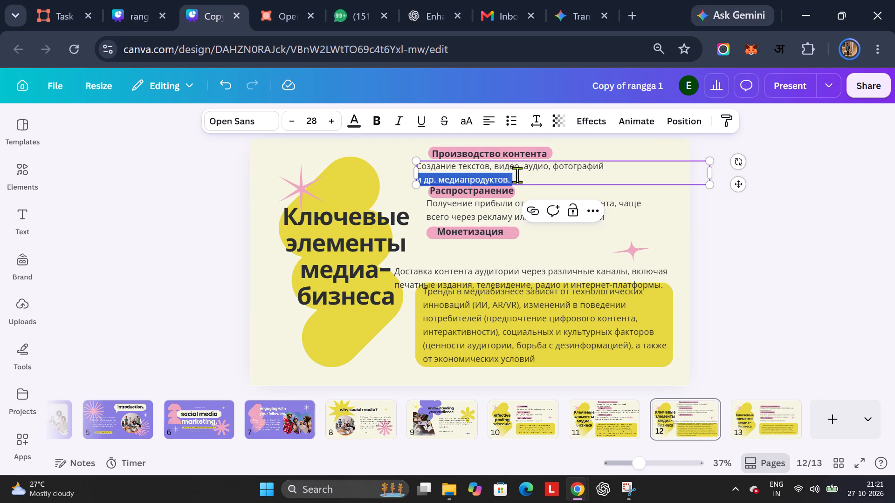
click(517, 175)
key(ctrl+a)
key(ctrl+c)
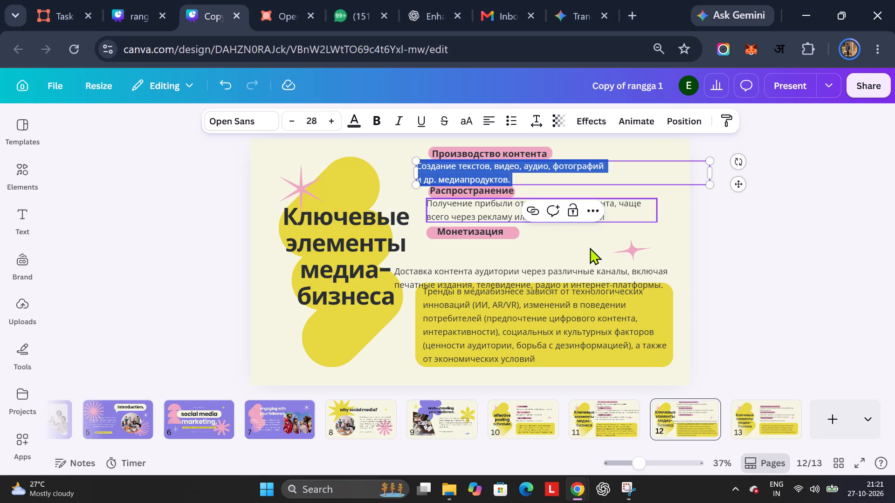
click(773, 423)
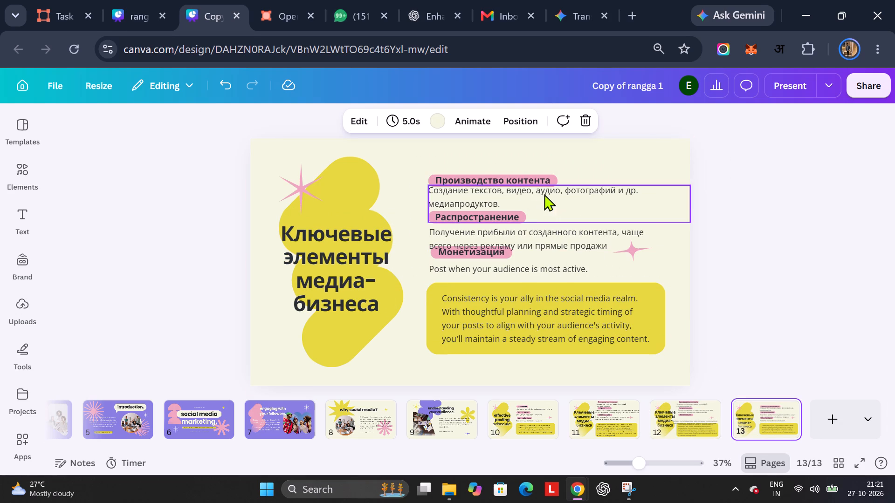
triple_click(530, 191)
key(ctrl+v)
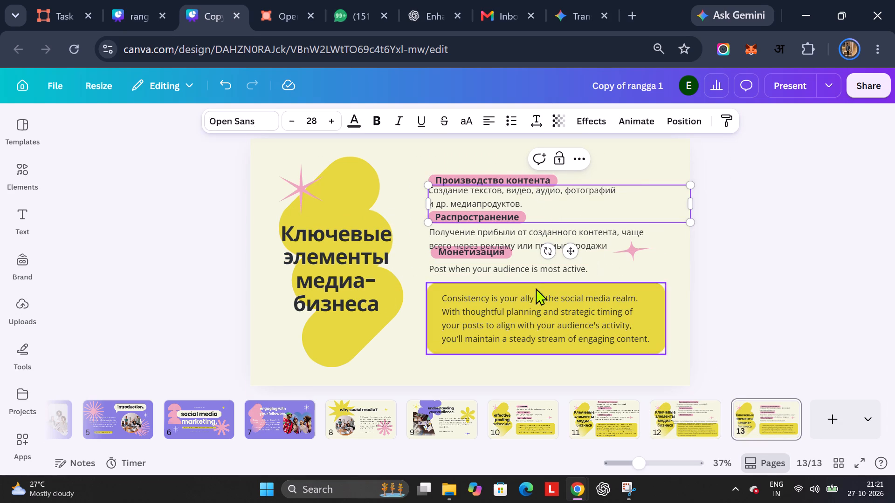
Replace slide 13's description under "Монетизация" with slide 12's "Доставка контента аудитории…" text and widen its box to the yellow box's right edge.
click(503, 266)
click(656, 411)
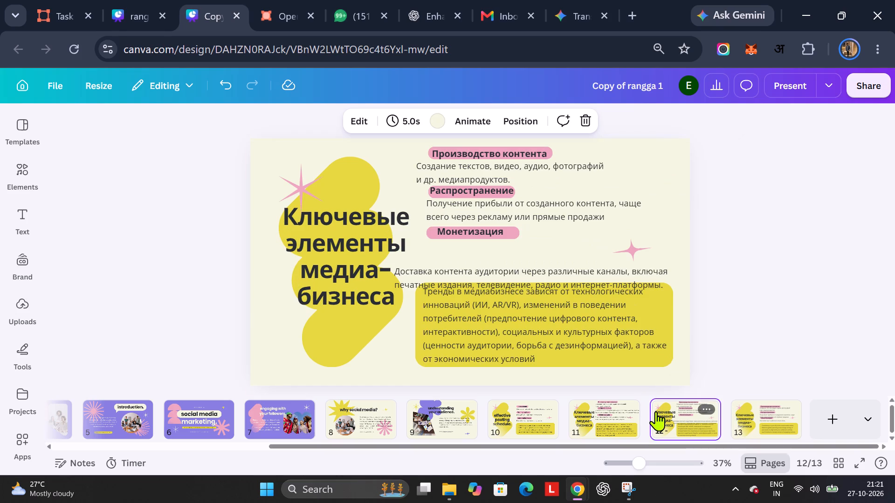
triple_click(503, 272)
click(503, 272)
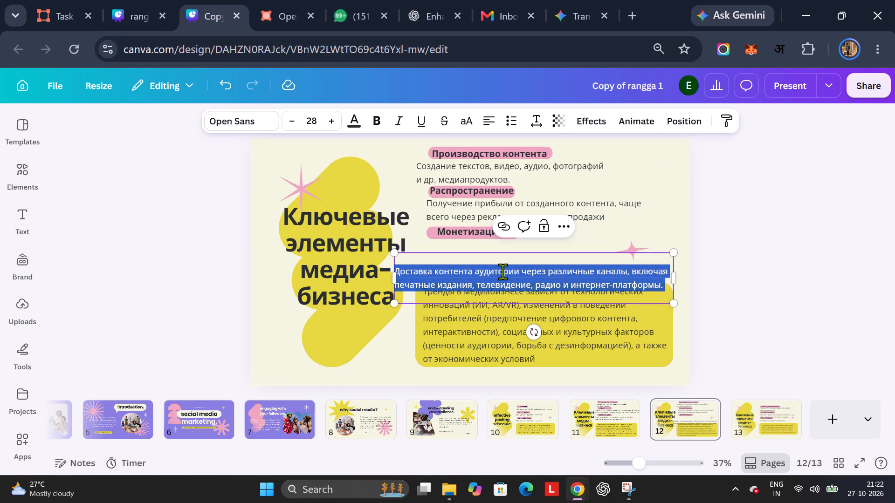
key(ctrl+c)
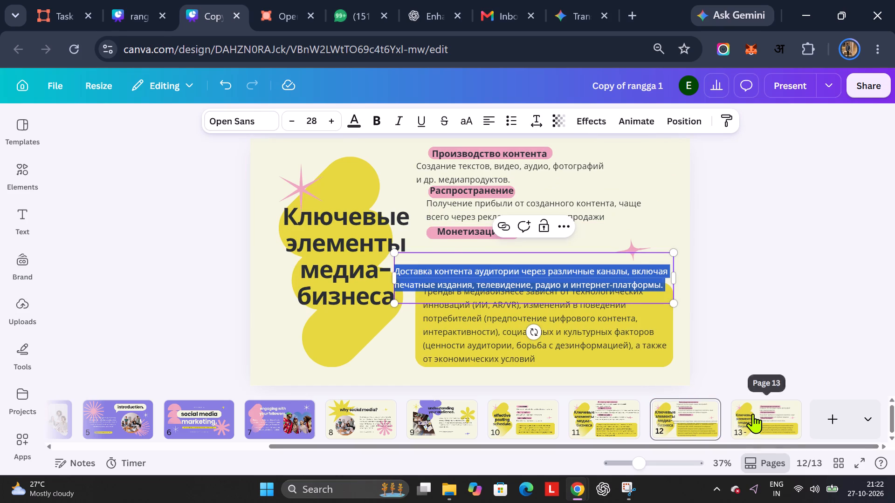
click(753, 414)
triple_click(531, 268)
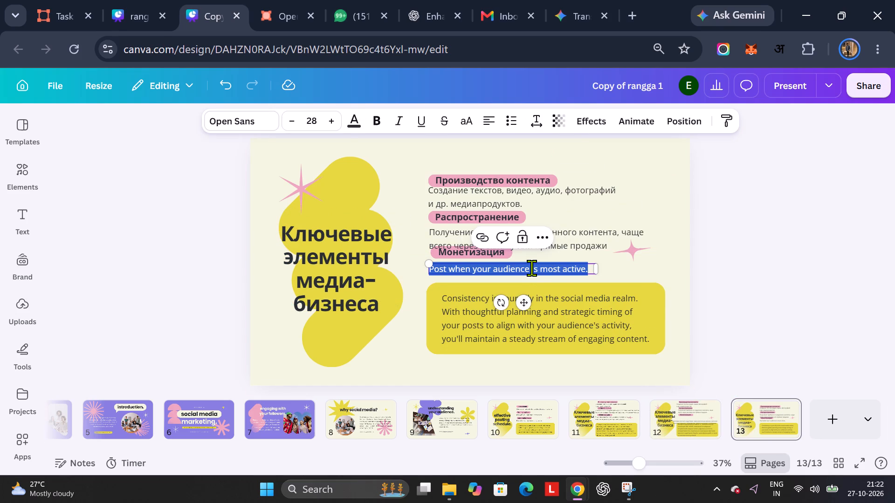
key(ctrl+v)
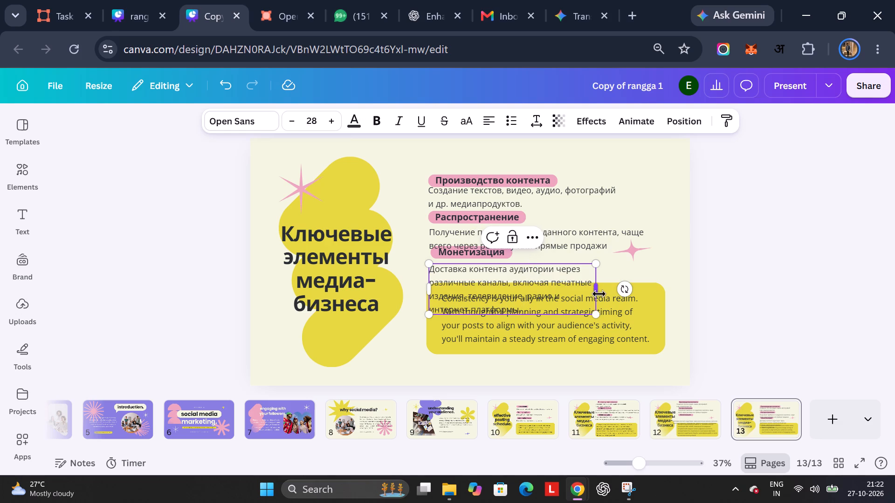
drag(597, 291, 665, 283)
click(408, 196)
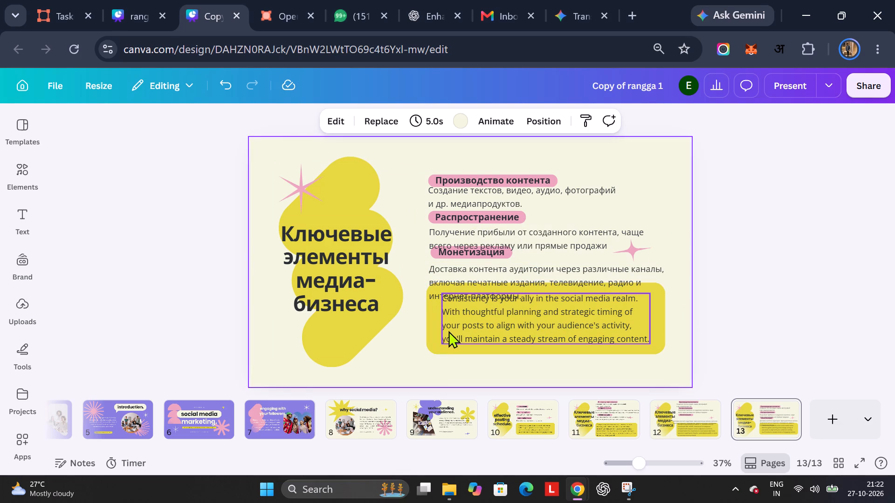
Move slide 13's yellow rounded box down below the "Доставка контента…" description and slightly left, undoing the last extra shift.
drag(434, 331, 434, 350)
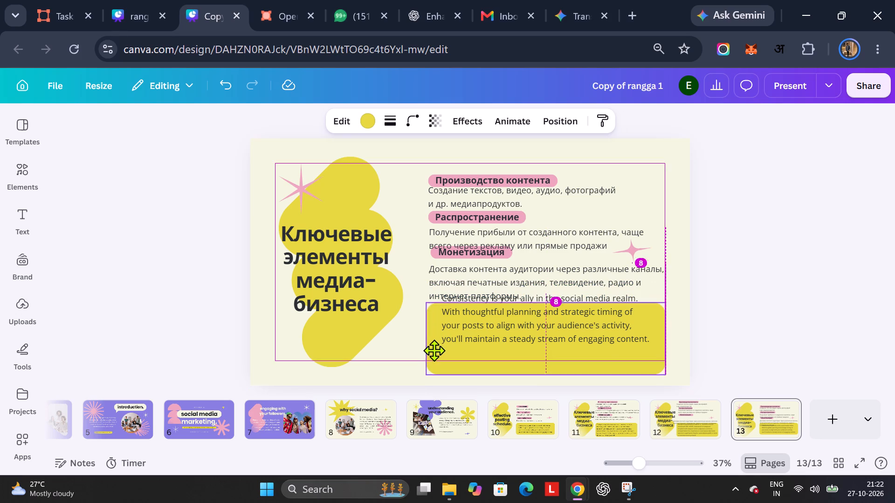
drag(434, 350, 428, 349)
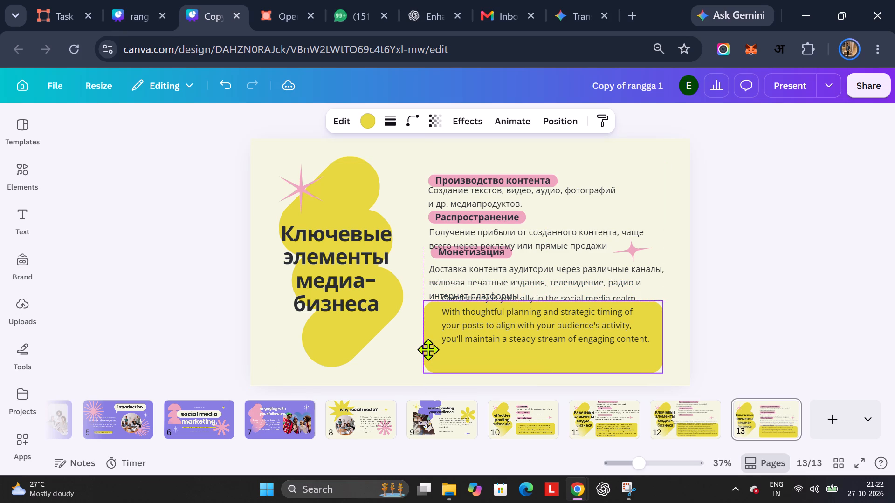
drag(428, 349, 427, 350)
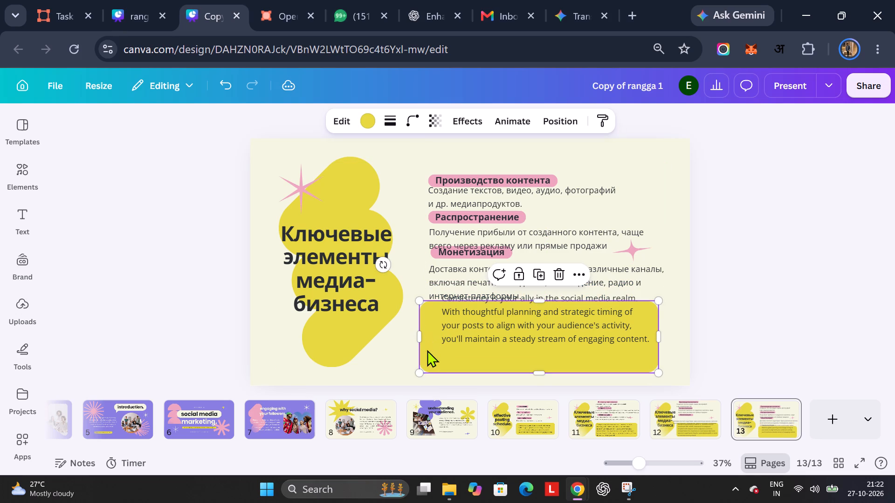
drag(454, 314, 450, 319)
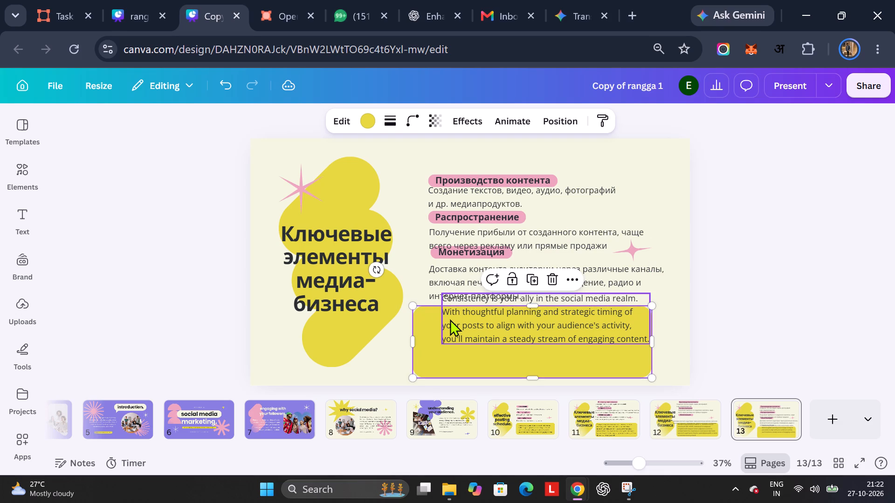
key(ctrl+z)
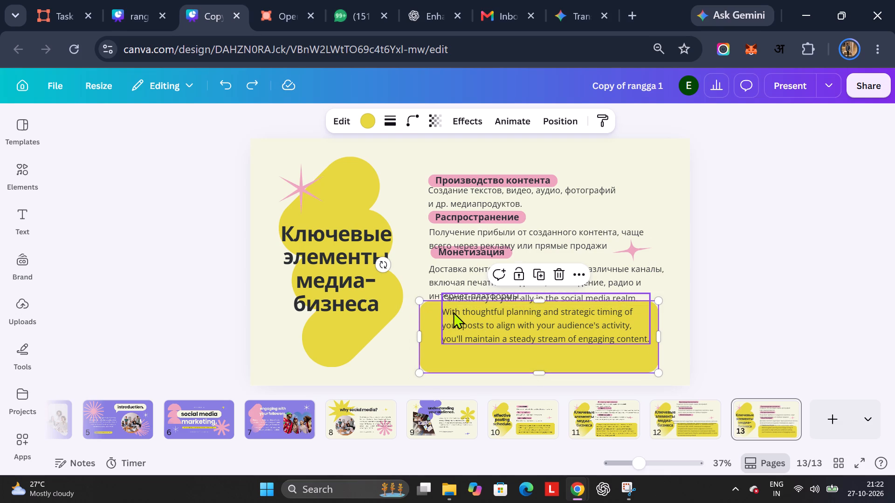
click(413, 277)
Move the "Consistency is your ally…" paragraph down into the yellow box, centring it horizontally within the box.
click(556, 318)
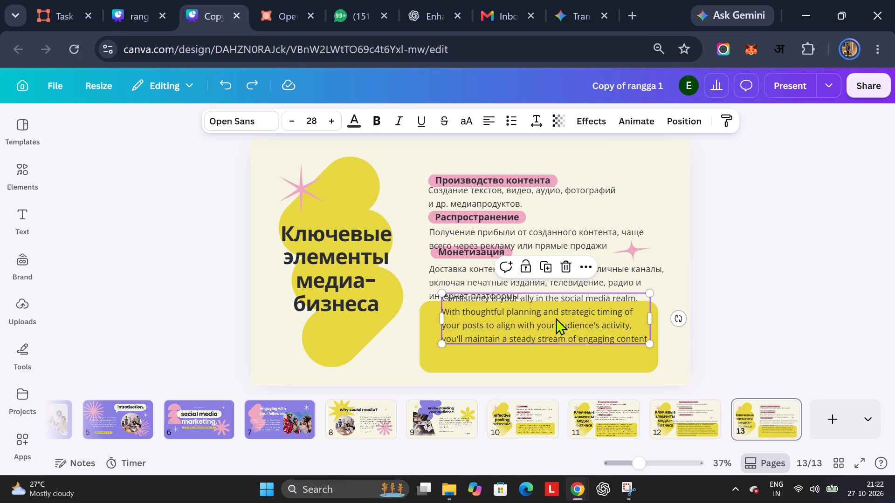
drag(556, 318, 549, 336)
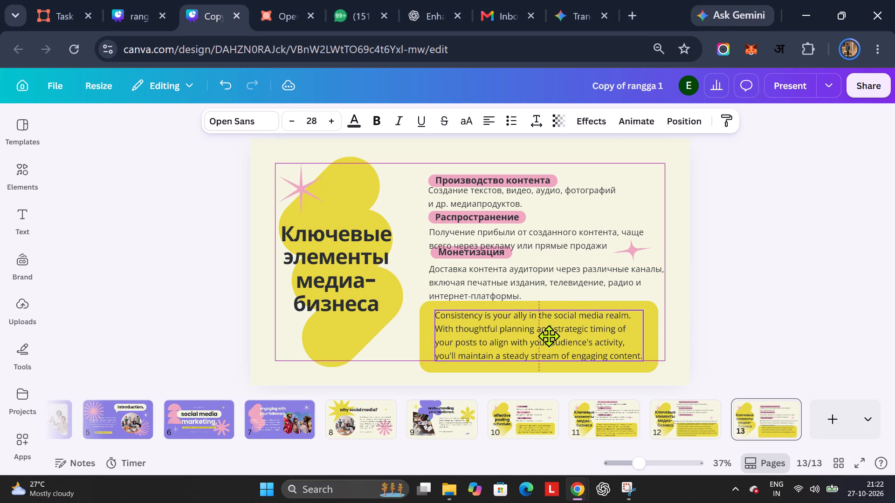
drag(549, 336, 548, 335)
Replace the English paragraph in slide 13's yellow box with slide 12's "Тренды в медиабизнесе…" text.
click(678, 414)
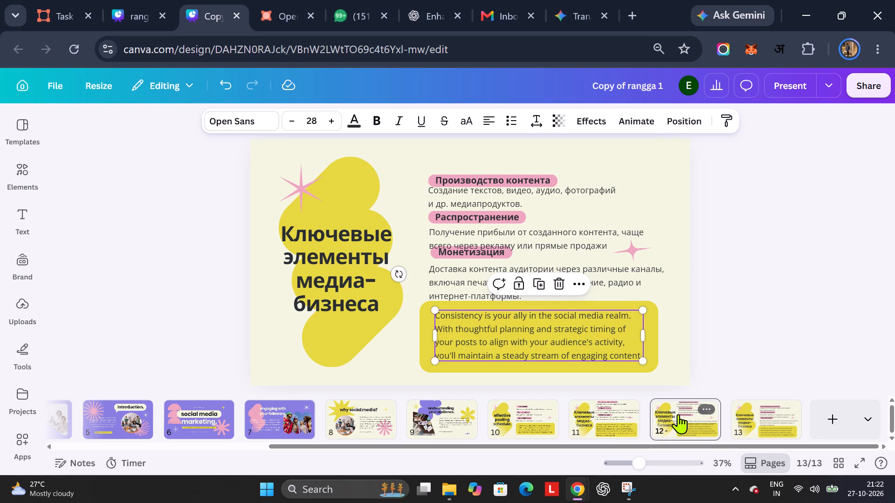
click(505, 319)
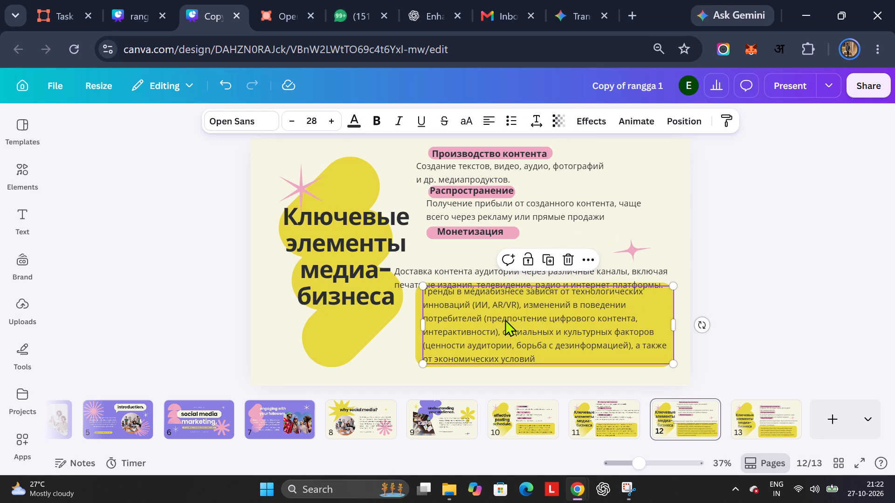
triple_click(505, 319)
key(ctrl+c)
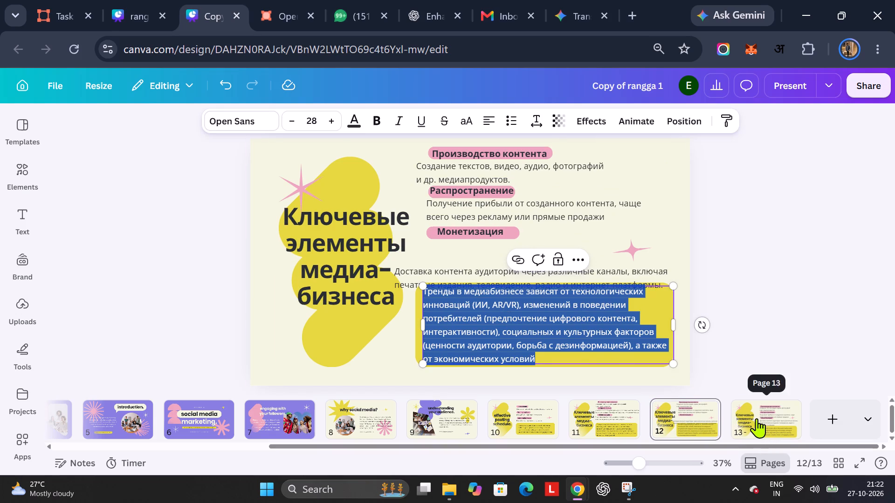
click(757, 418)
triple_click(546, 335)
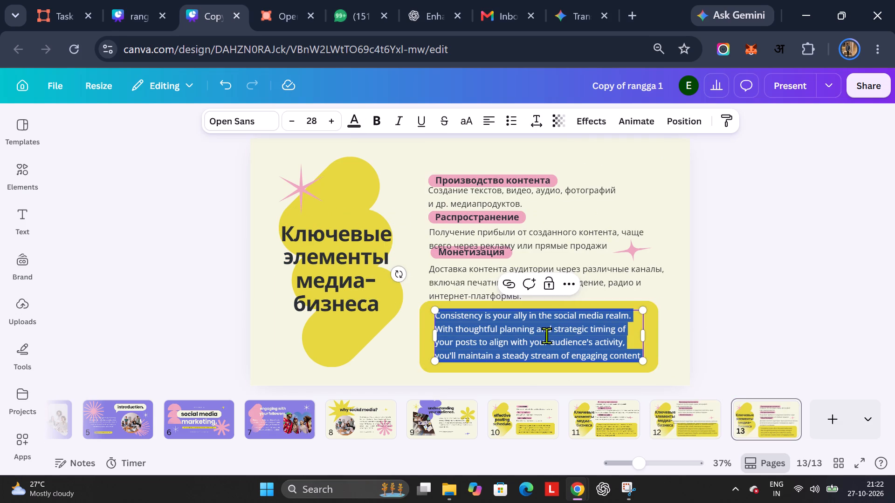
key(ctrl+v)
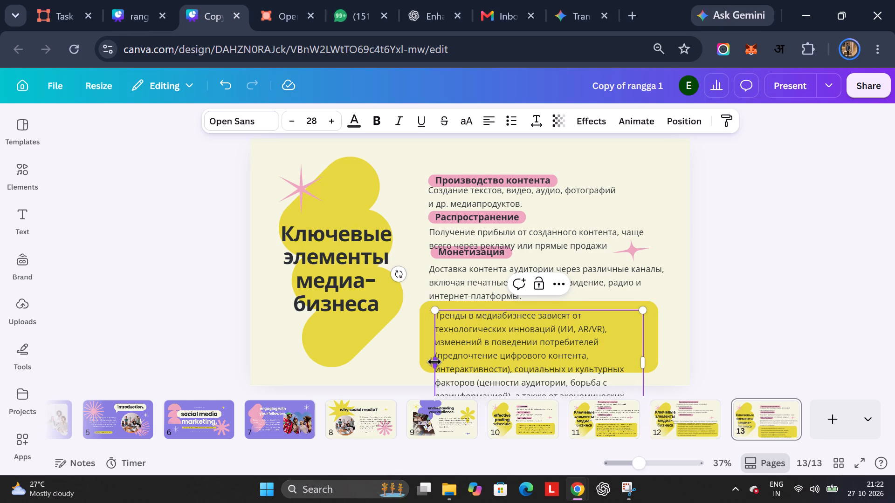
Widen the "Тренды в медиабизнесе…" text box leftward, scale its text to size 25.5, and move it up into the yellow box.
drag(434, 362, 405, 361)
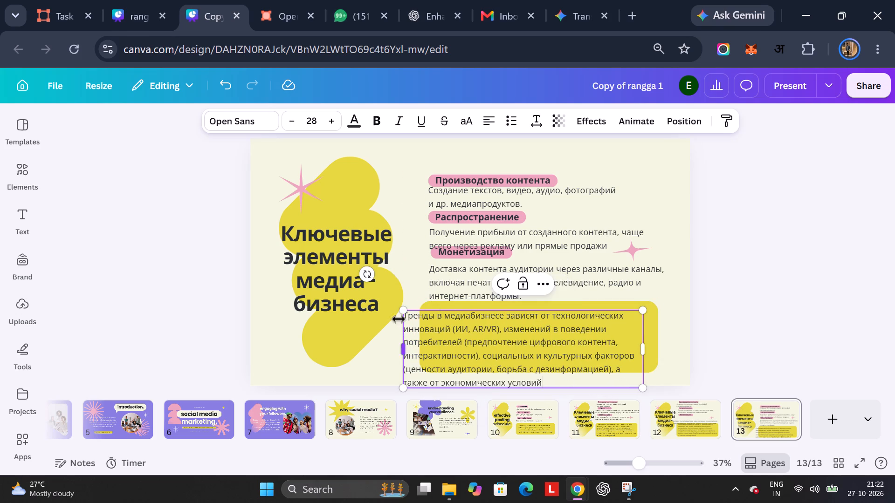
drag(401, 310, 421, 328)
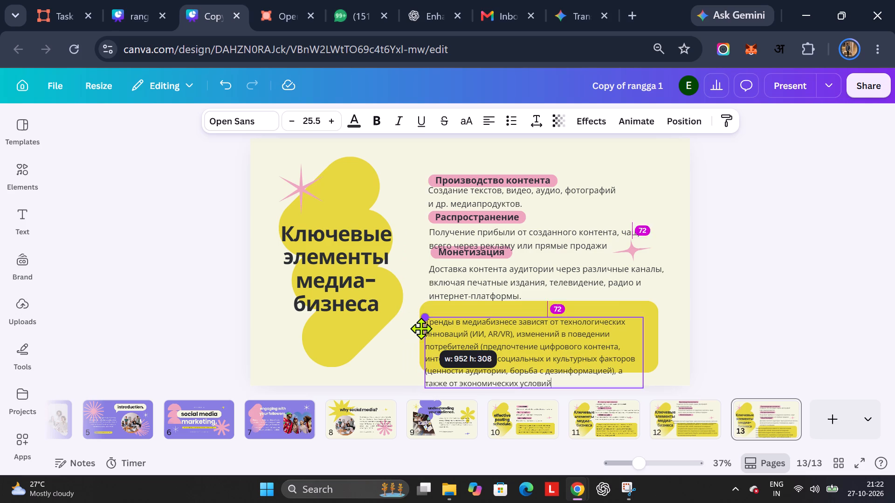
drag(421, 328, 420, 328)
drag(494, 344, 504, 335)
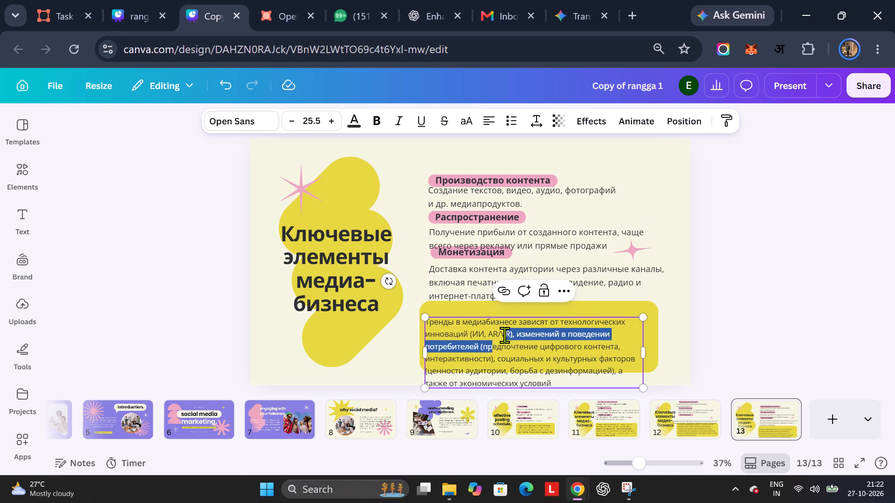
click(500, 349)
drag(623, 337, 629, 324)
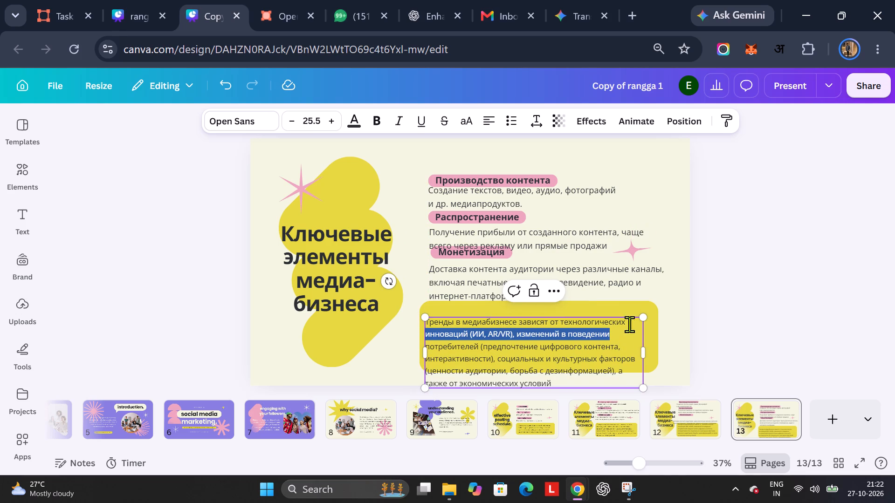
drag(629, 324, 632, 324)
click(660, 327)
click(624, 334)
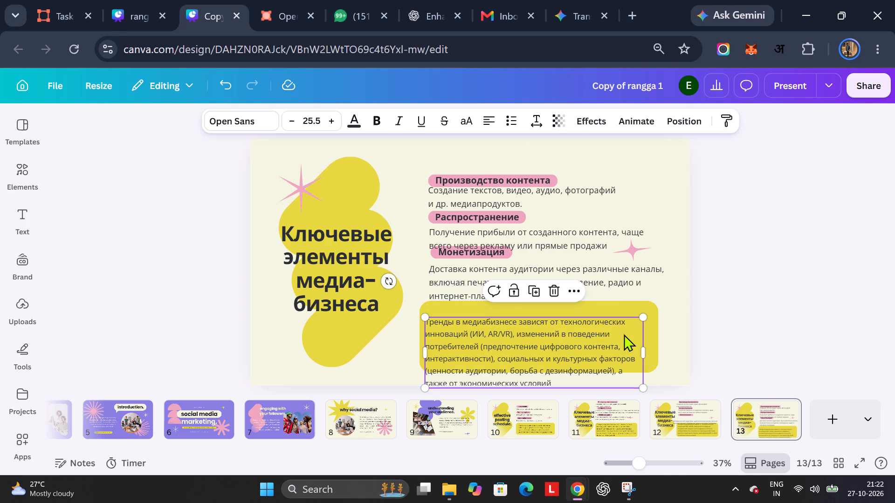
drag(624, 334, 631, 319)
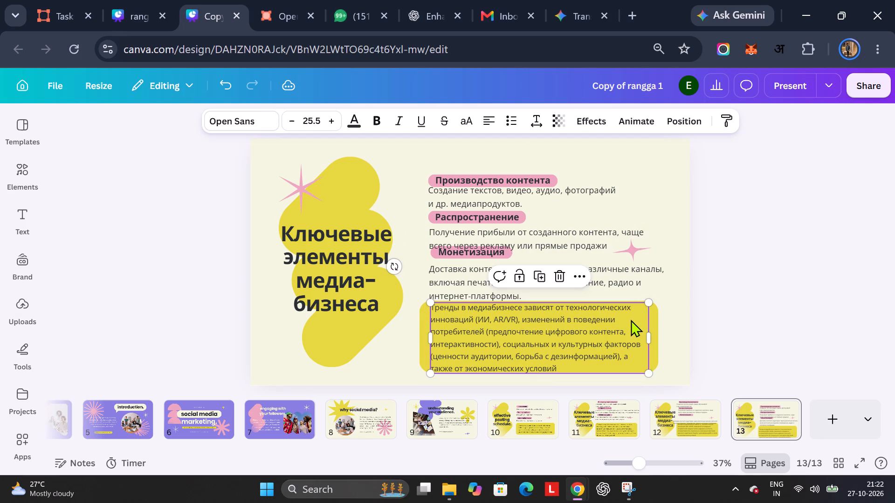
Scale the "Тренды в медиабизнесе…" text down to size 22.1 and nudge it slightly lower inside the yellow box.
drag(648, 372, 636, 363)
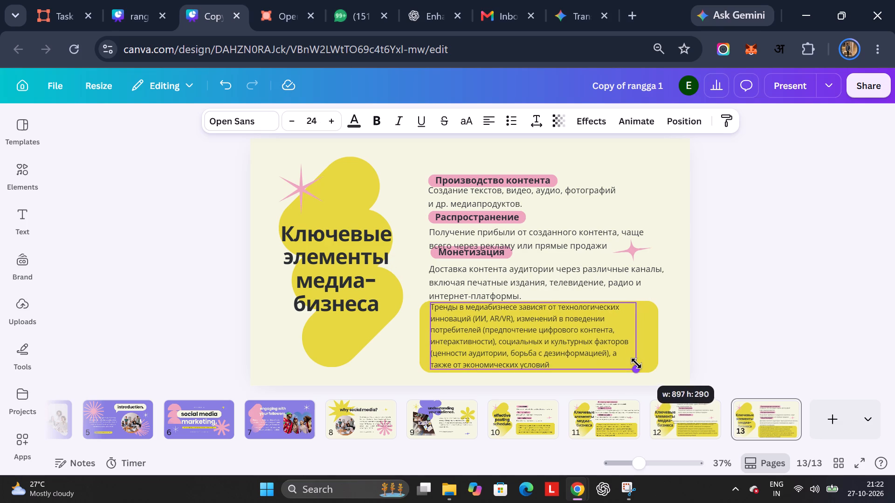
drag(636, 363, 619, 356)
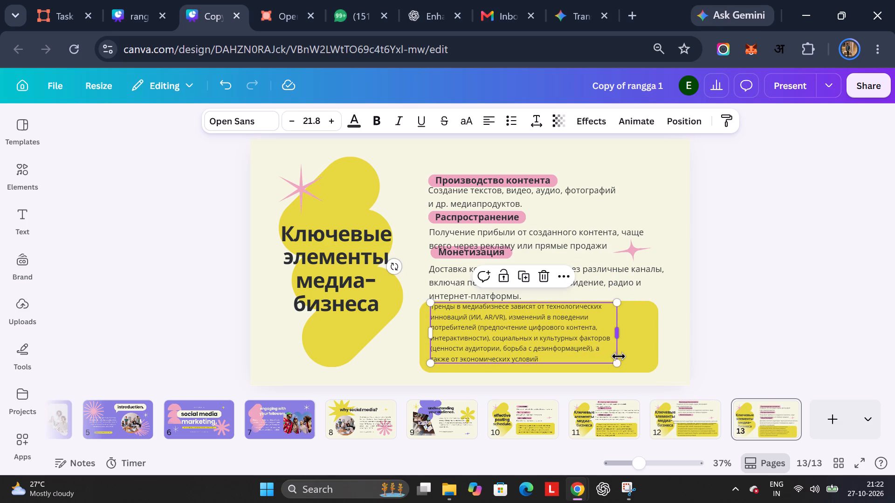
click(619, 363)
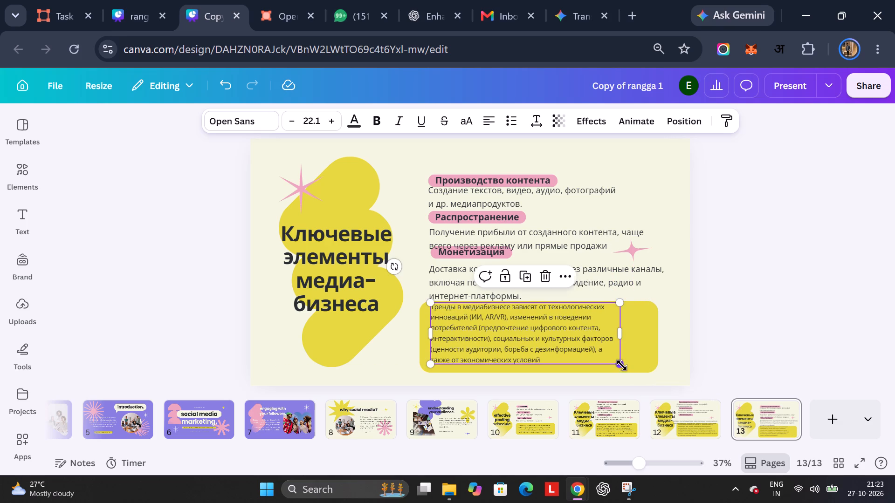
click(581, 330)
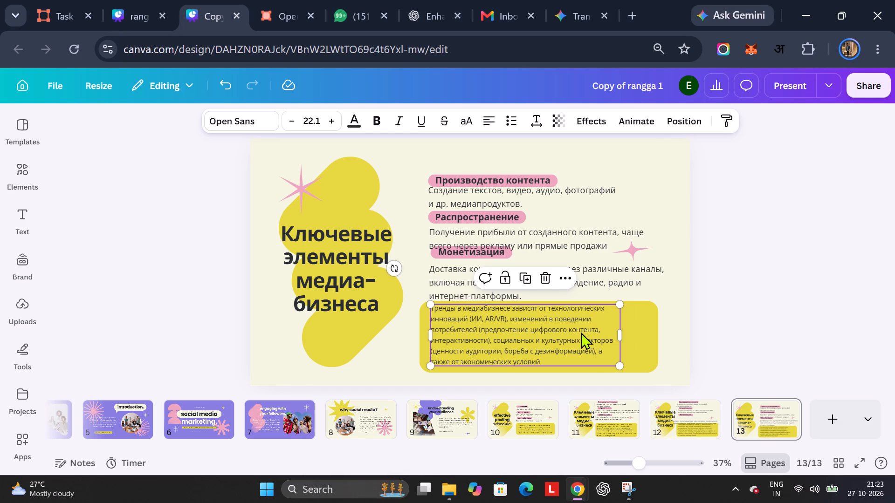
Move slide 13's yellow box slightly right and down behind the "Тренды в медиабизнесе…" text, after checking slides 10 to 12.
click(675, 410)
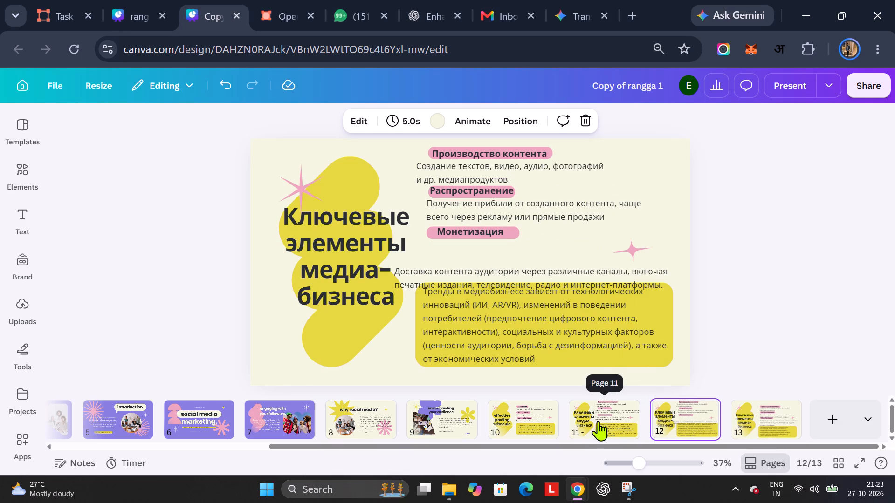
click(581, 420)
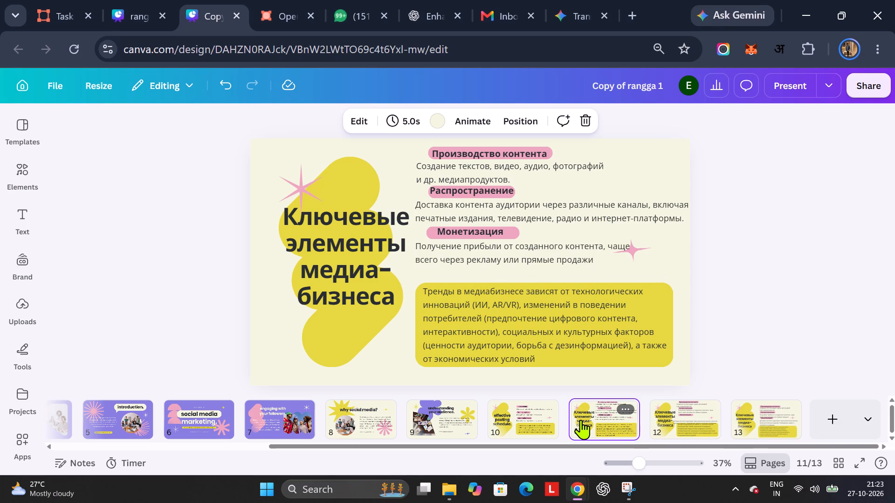
click(523, 421)
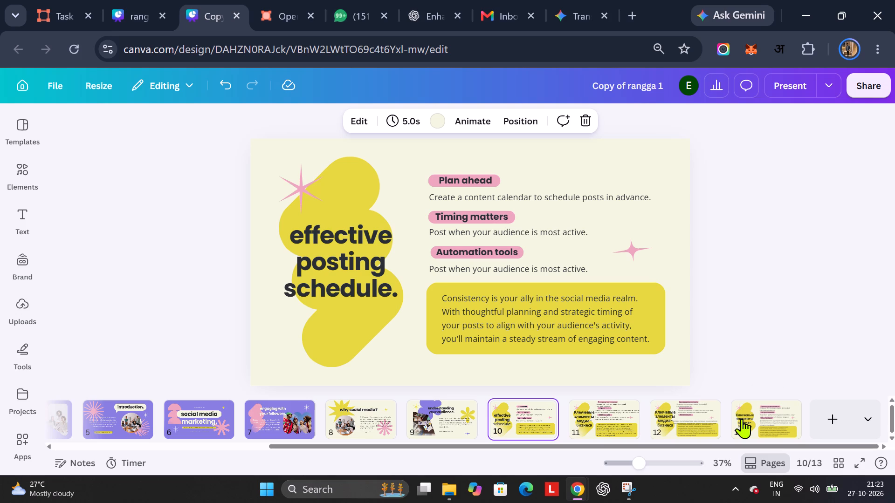
click(742, 419)
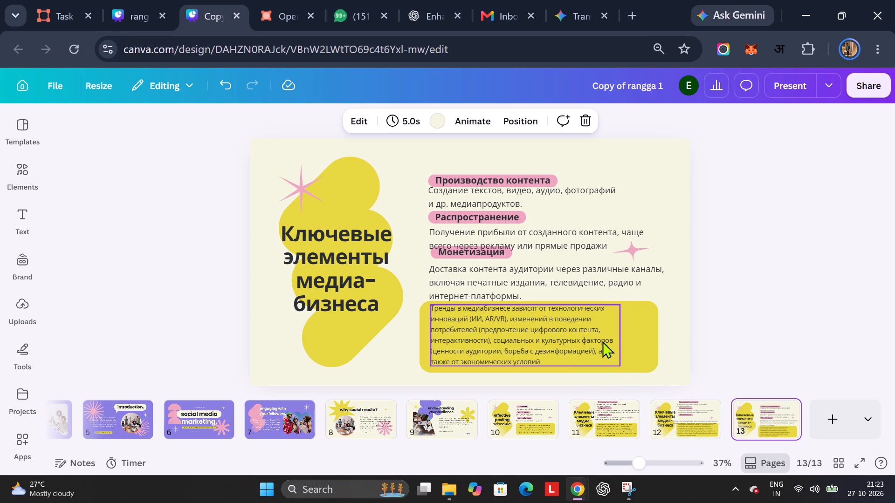
drag(637, 340, 643, 342)
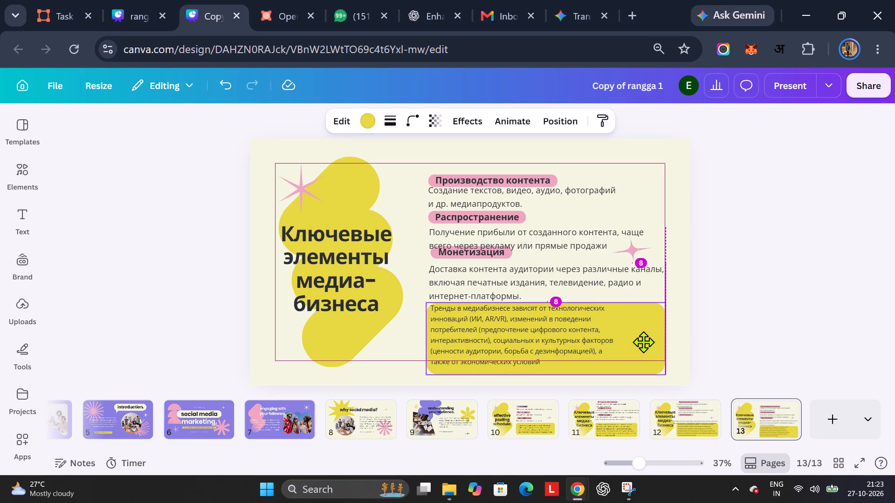
drag(643, 342, 645, 343)
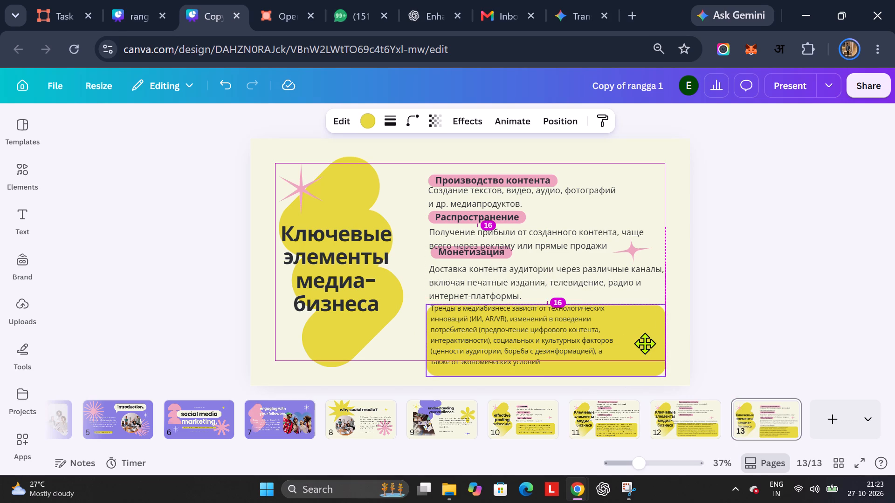
drag(645, 343, 642, 344)
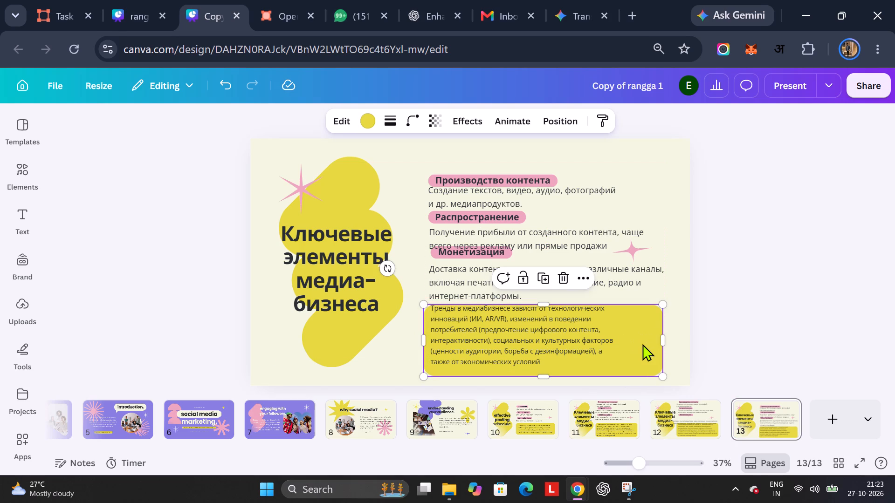
Compare the heading, paragraph and yellow box layout of slide 13 with slides 10, 11 and 12.
click(679, 410)
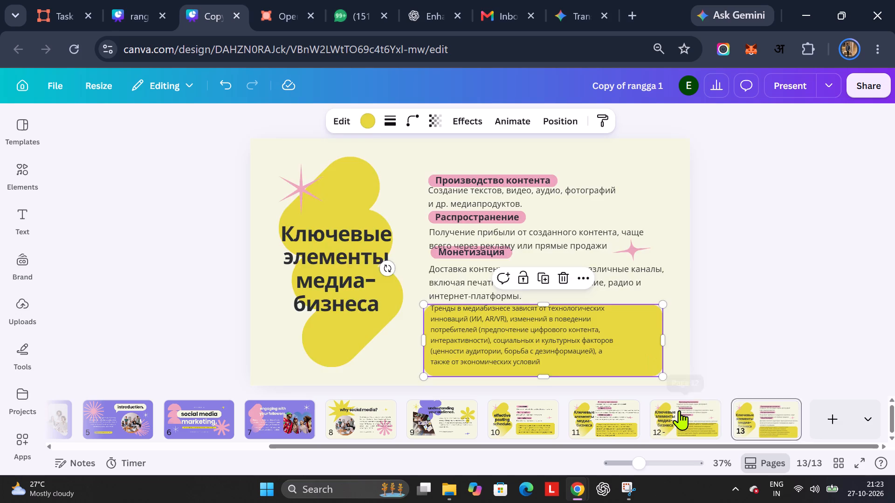
click(750, 417)
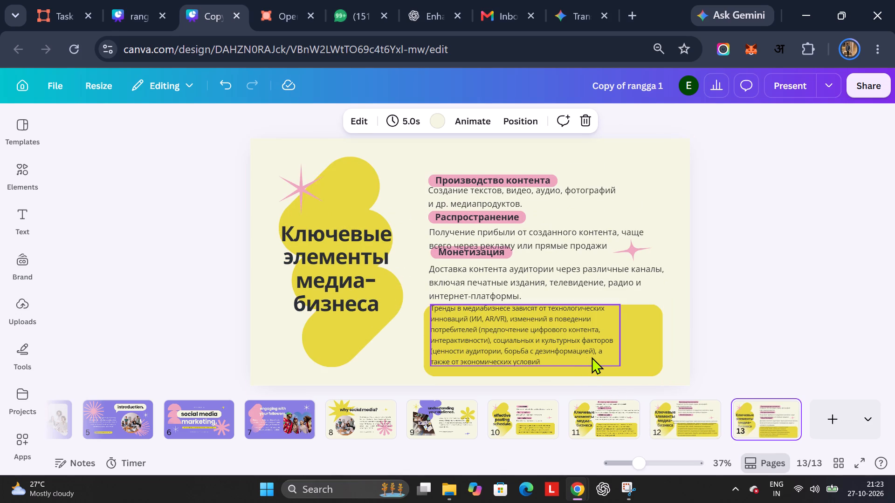
click(604, 421)
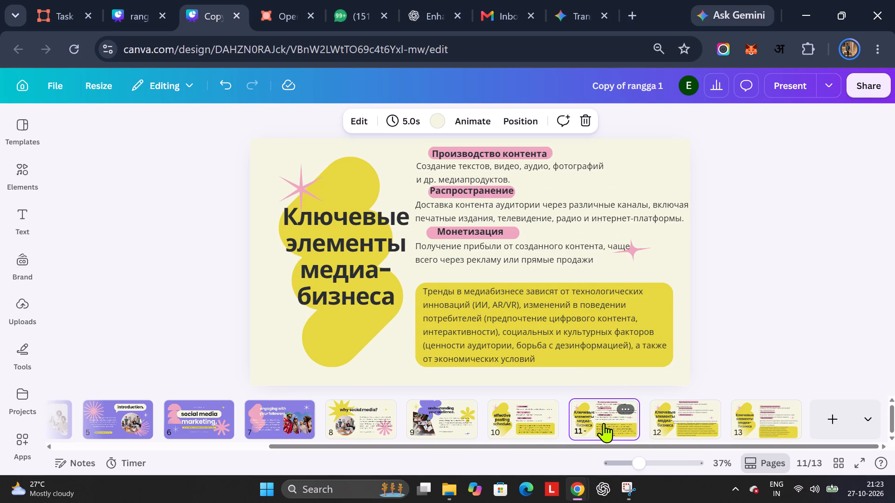
click(534, 420)
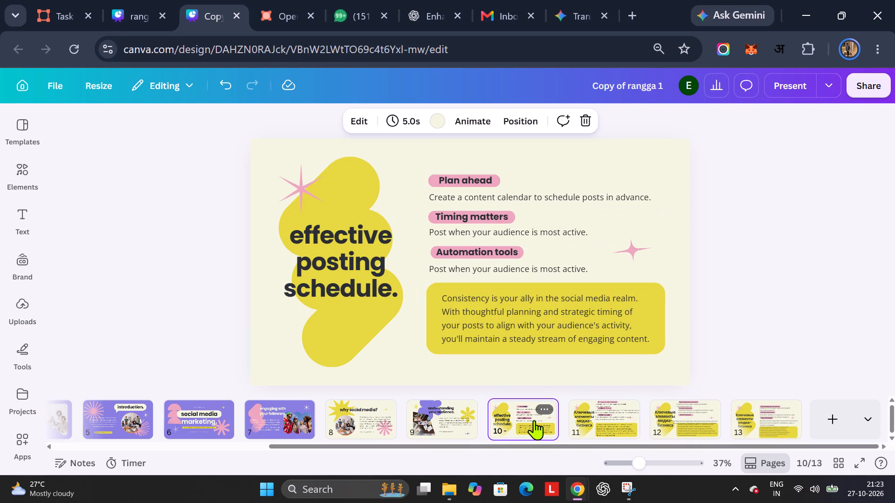
click(682, 420)
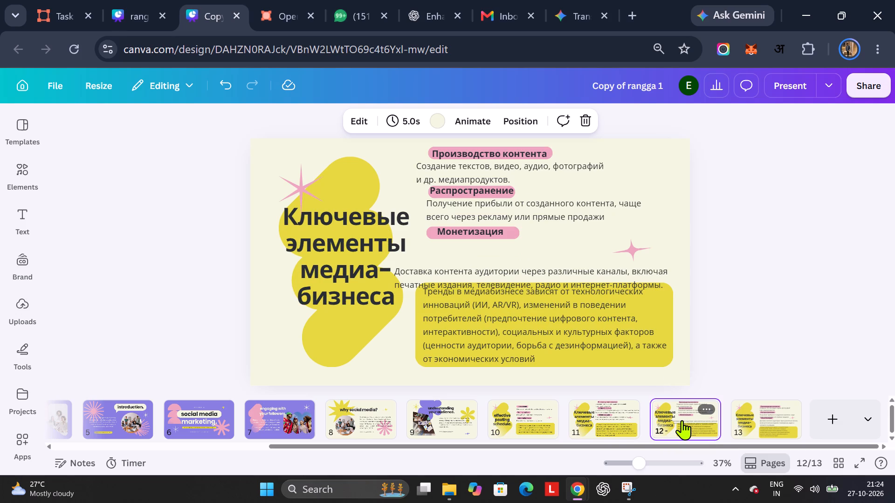
click(611, 424)
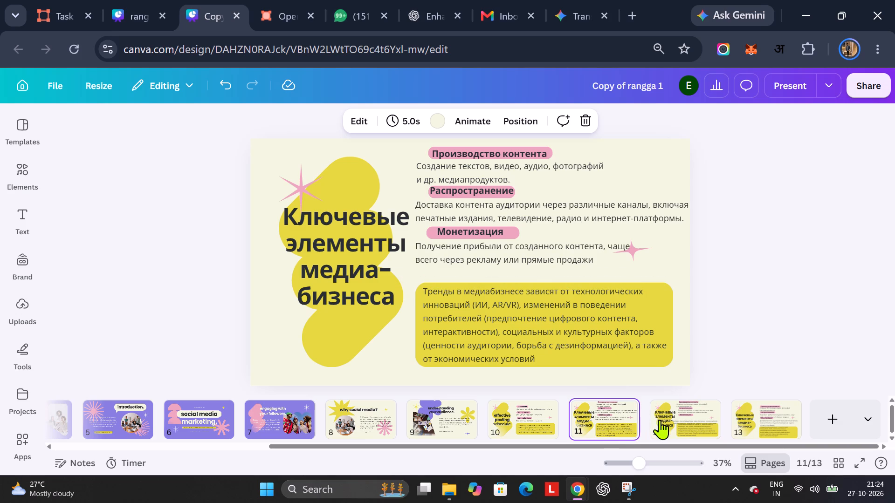
click(674, 423)
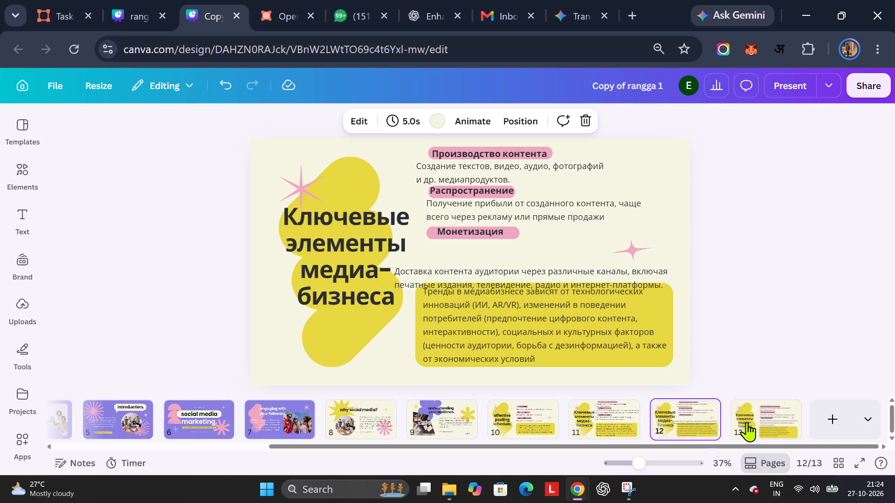
click(751, 421)
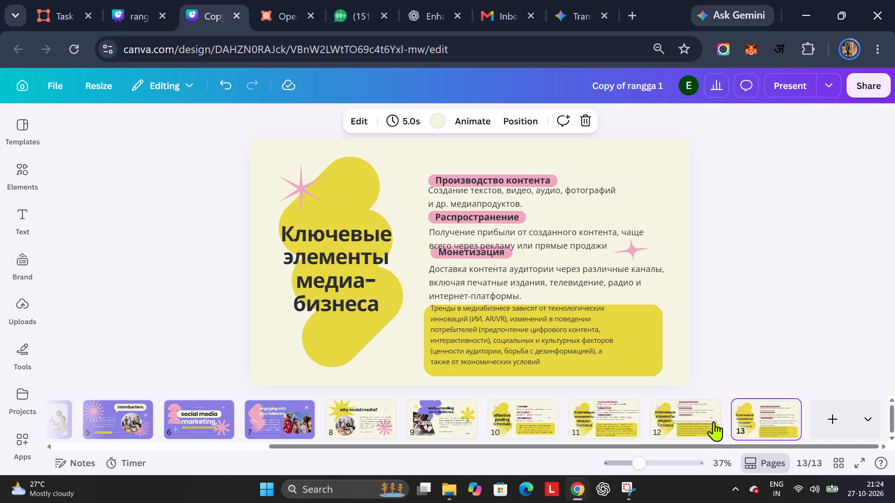
click(688, 422)
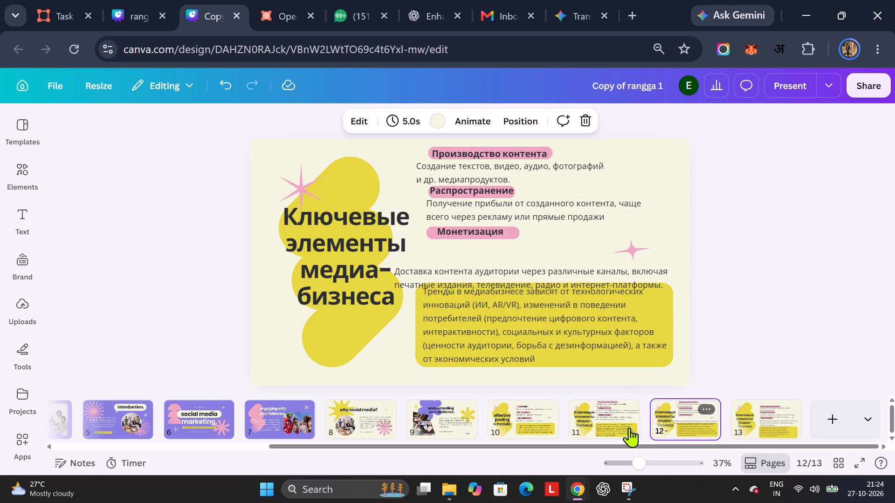
click(532, 424)
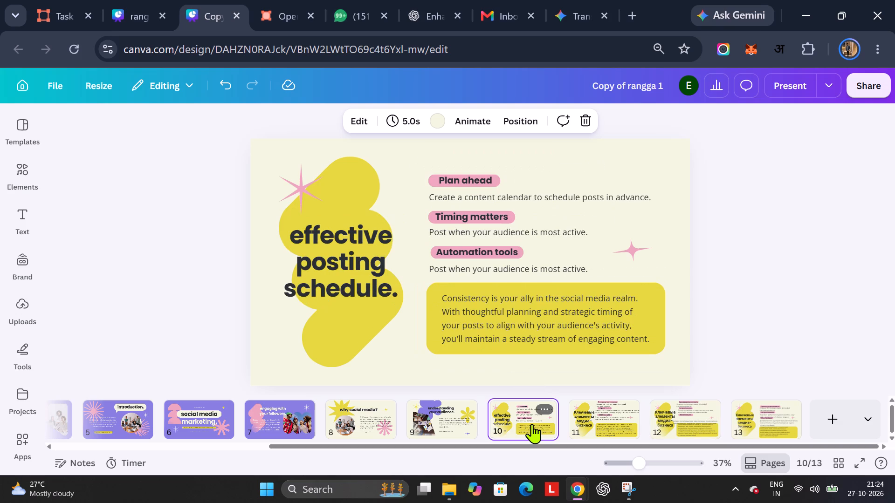
click(758, 418)
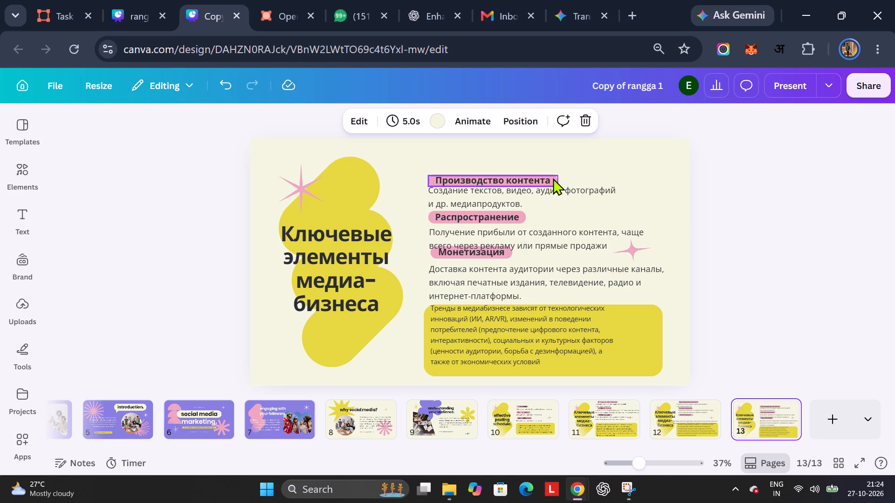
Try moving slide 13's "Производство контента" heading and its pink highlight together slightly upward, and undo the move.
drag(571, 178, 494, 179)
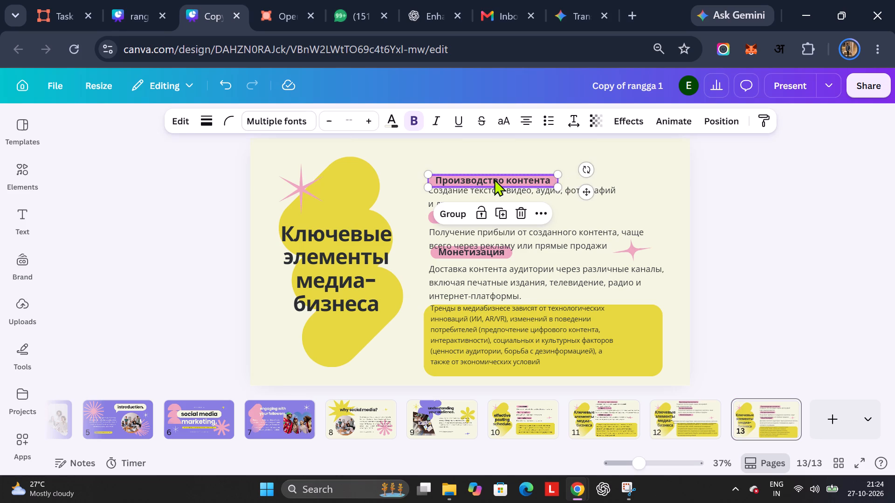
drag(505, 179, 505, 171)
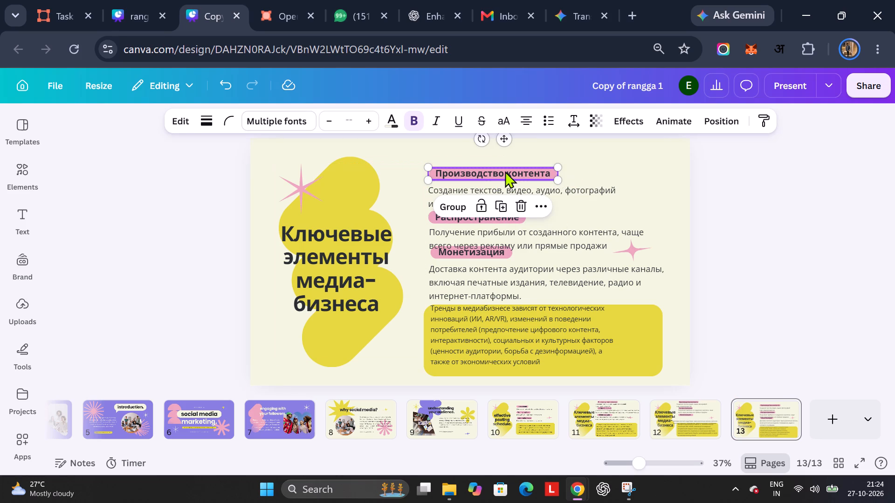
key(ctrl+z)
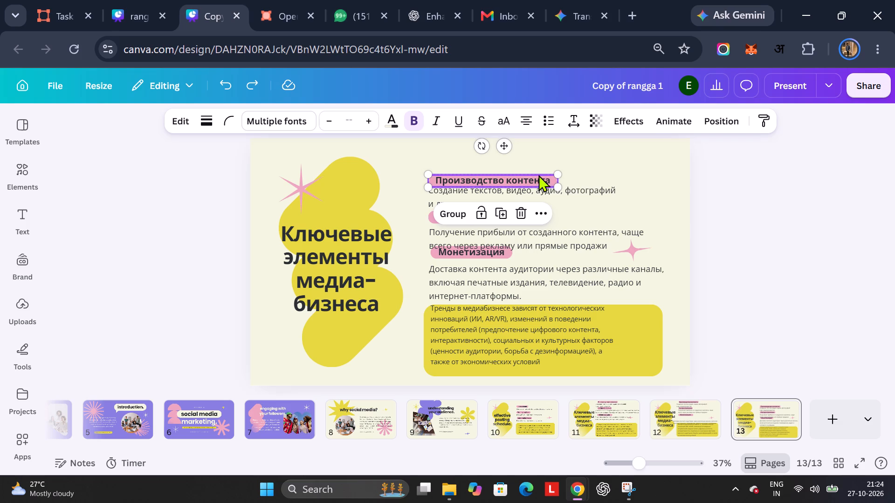
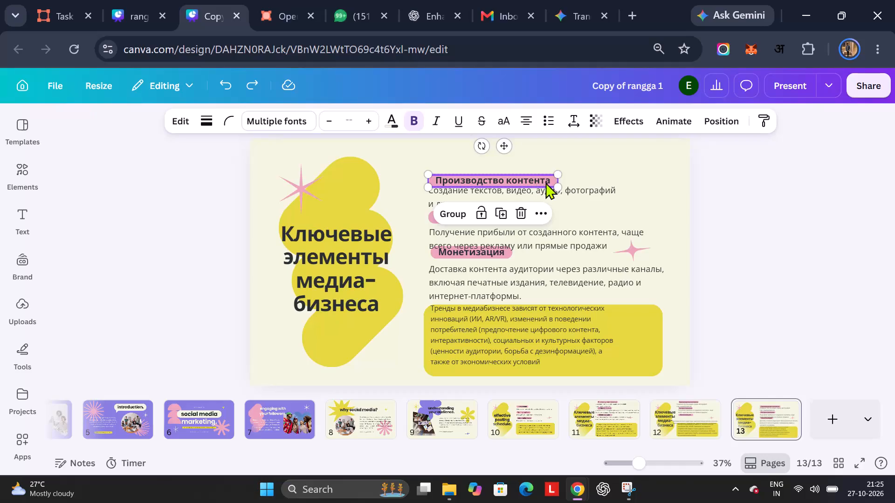
Move slide 13's "Производство контента" heading and its pink highlight together up toward the slide's top edge.
click(568, 177)
drag(568, 177, 540, 178)
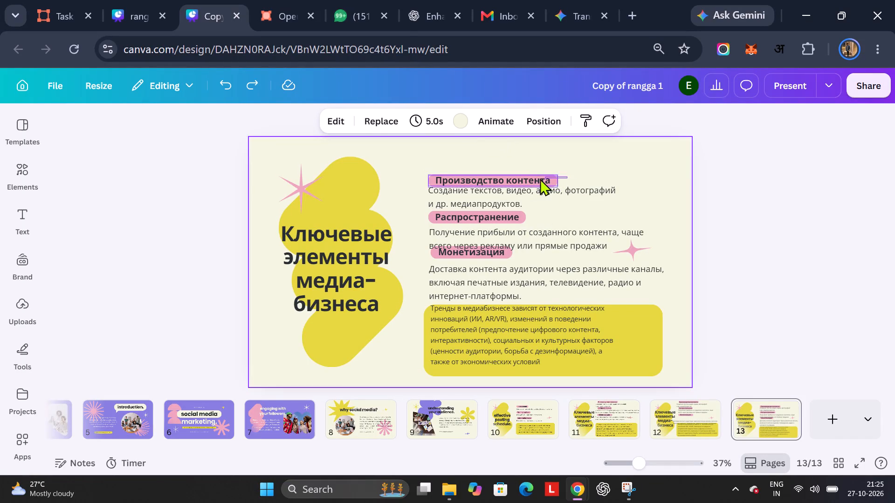
drag(540, 178, 526, 184)
click(574, 173)
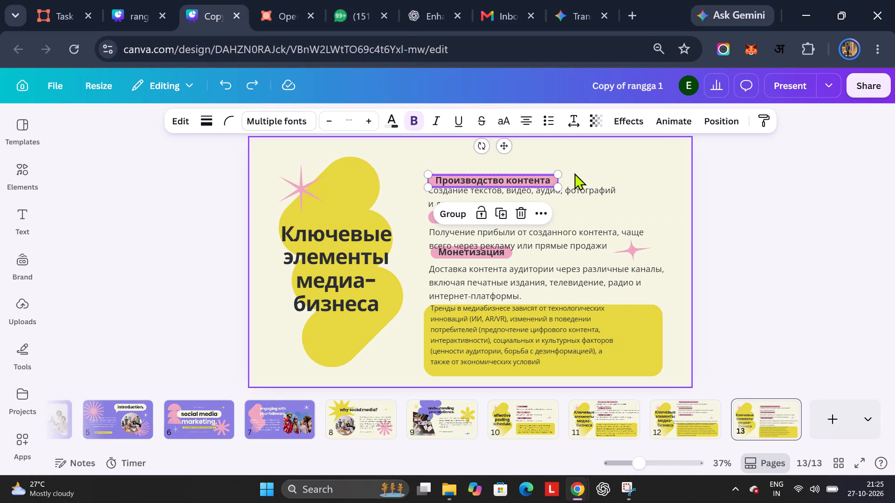
drag(567, 181, 553, 180)
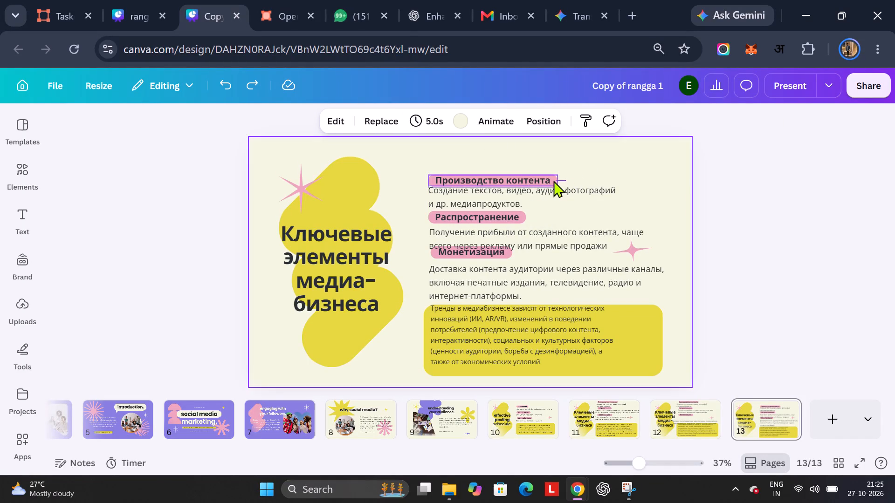
drag(553, 180, 543, 181)
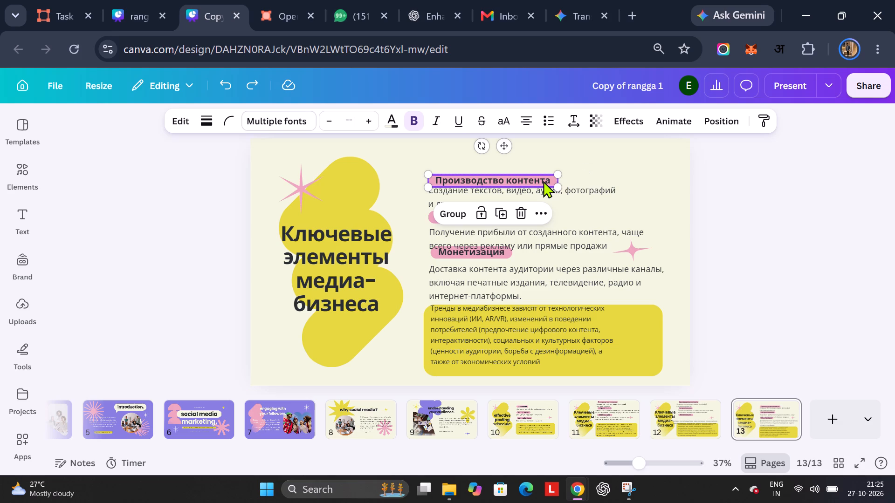
shift+drag(543, 181, 544, 166)
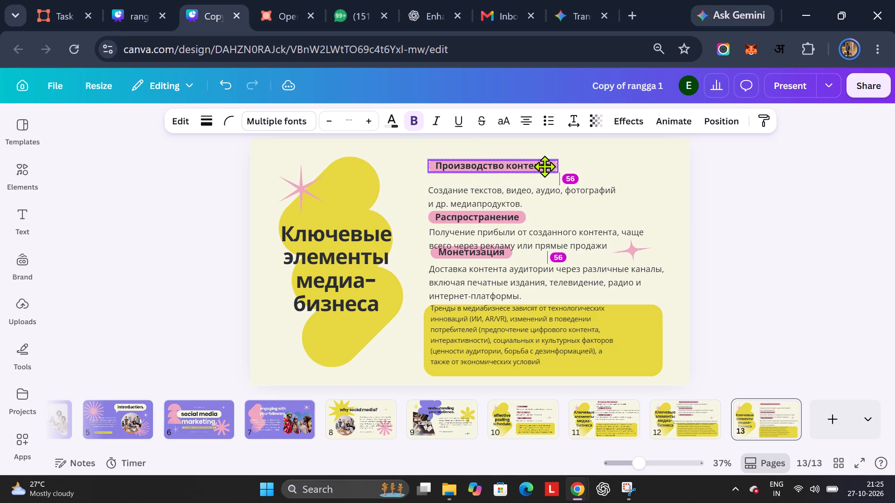
shift+drag(544, 166, 544, 160)
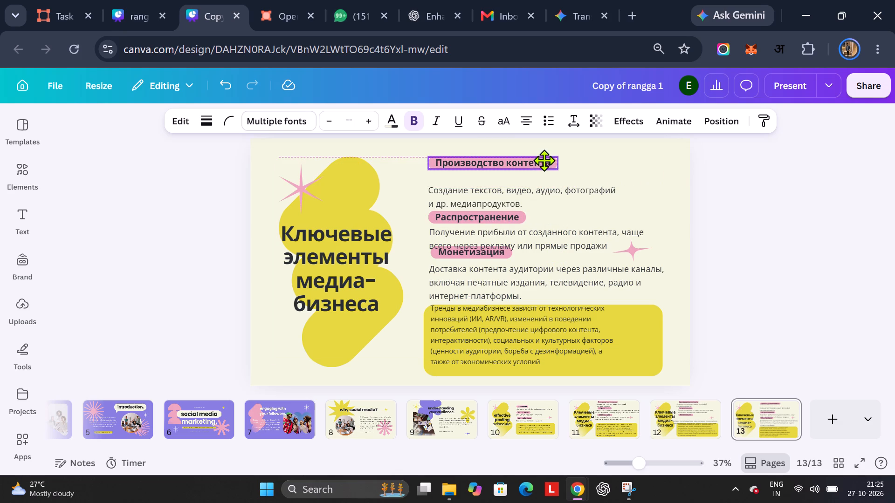
shift+drag(544, 160, 544, 158)
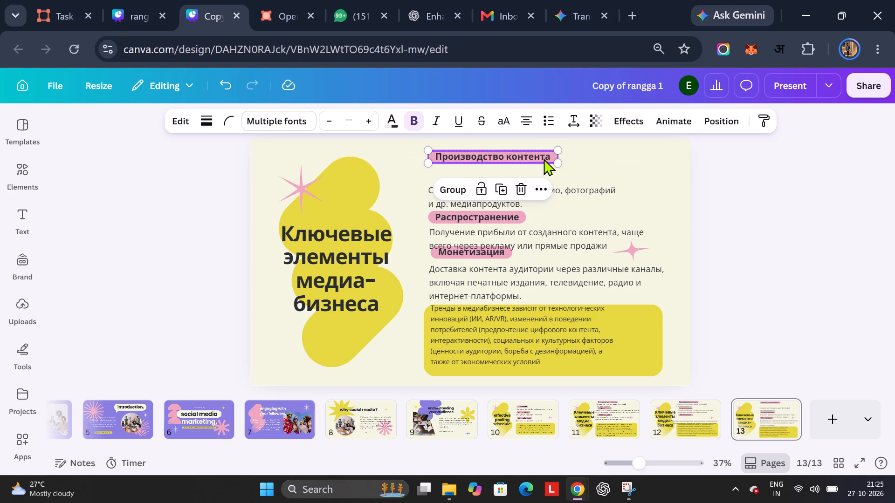
click(581, 166)
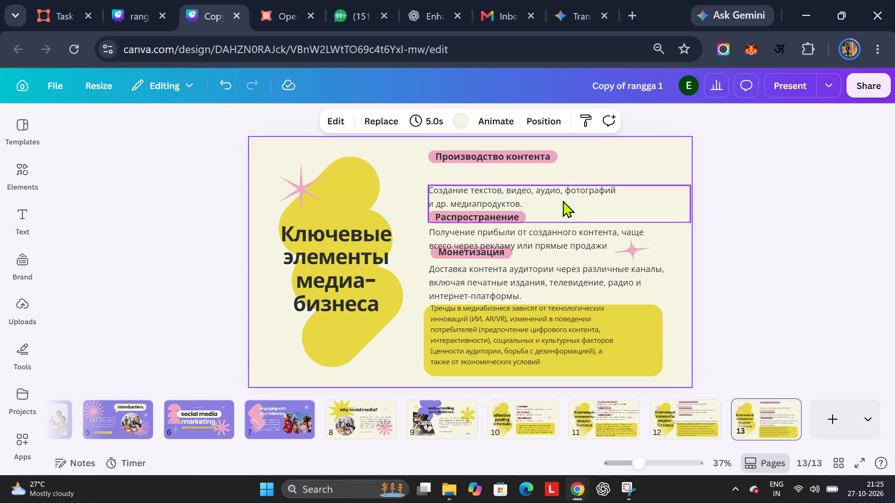
Move the "Создание текстов, видео, аудио…" paragraph up to sit just below the "Производство контента" heading.
click(563, 198)
shift+drag(563, 198, 563, 189)
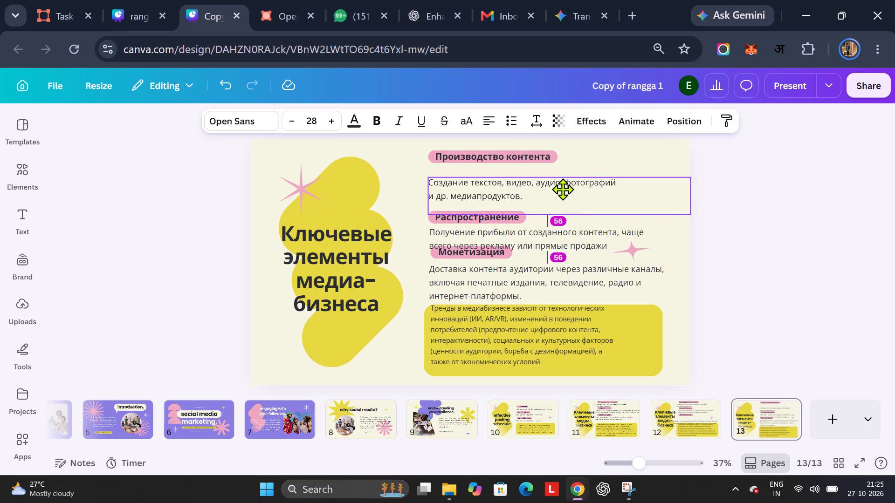
shift+drag(563, 189, 561, 184)
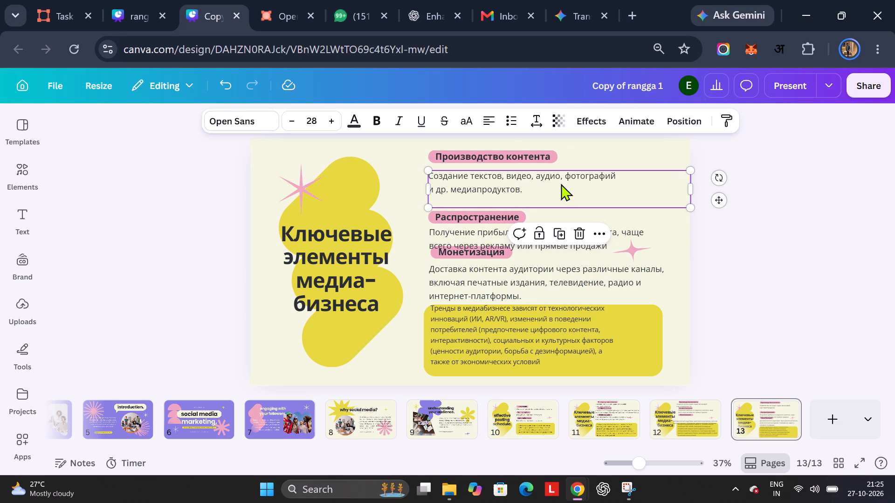
shift+click(561, 184)
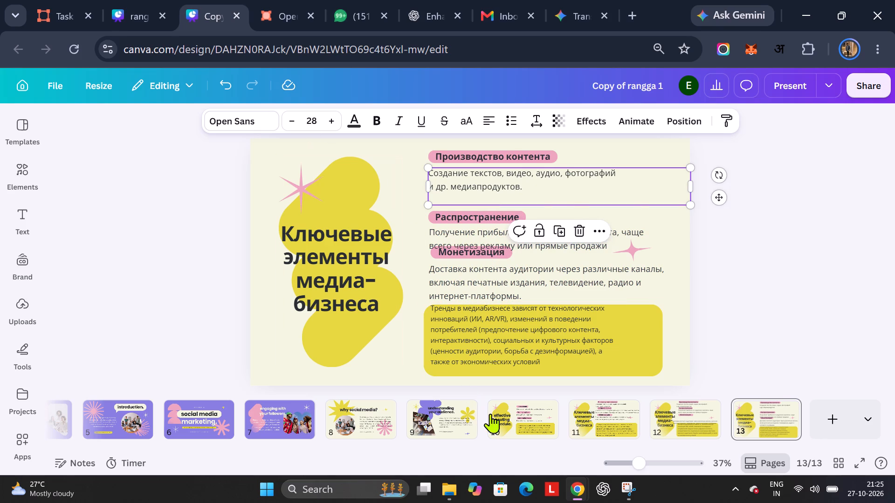
After checking slides 10 and 11, move slide 13's "Распространение" heading and pink highlight together up, just below the first paragraph.
click(533, 415)
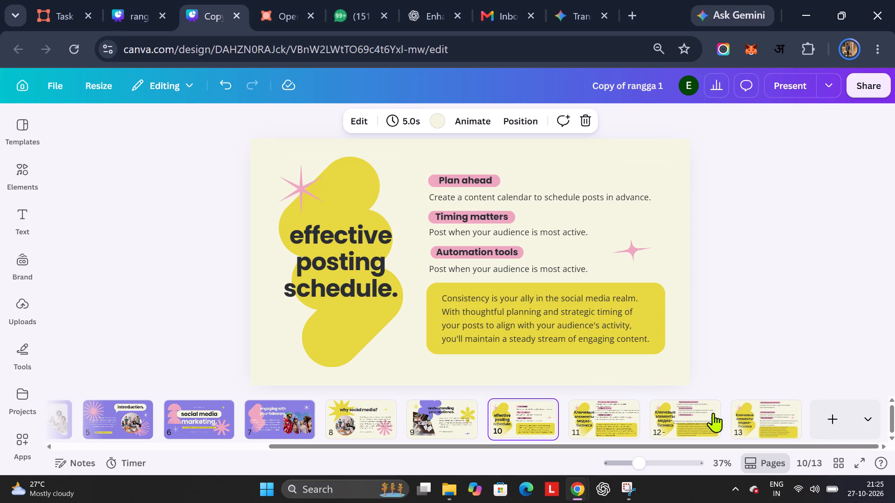
click(765, 418)
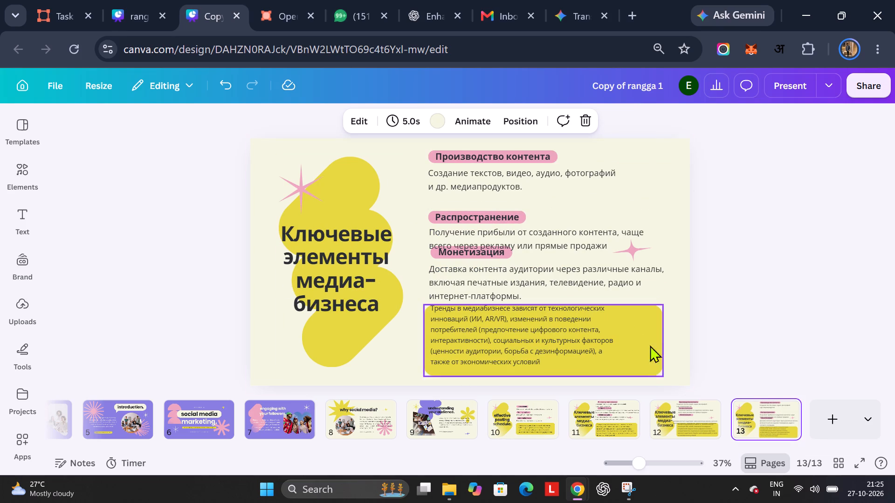
click(578, 416)
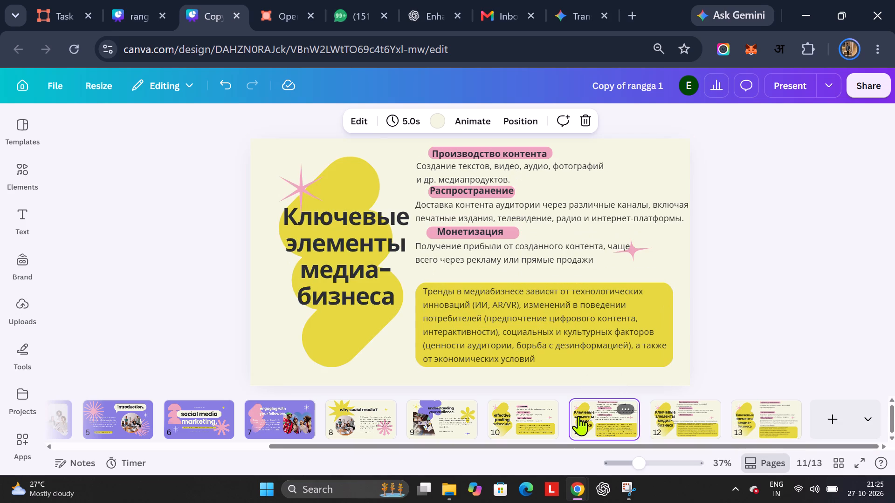
click(523, 425)
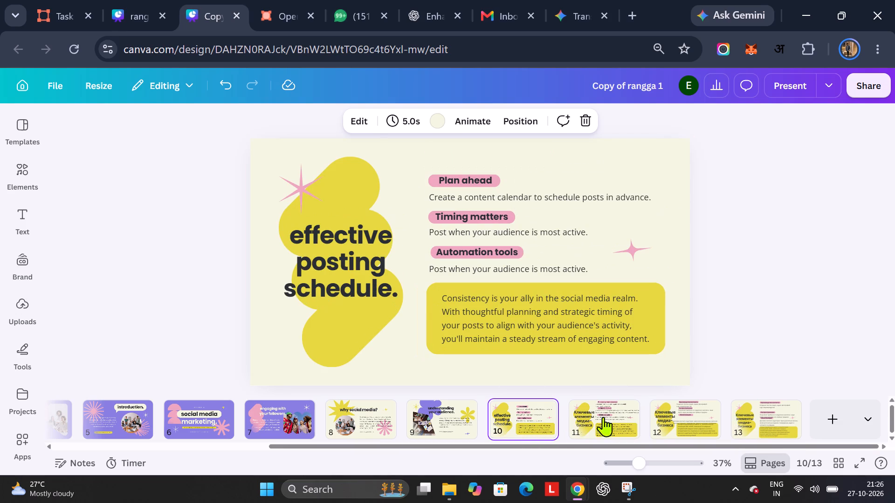
click(768, 418)
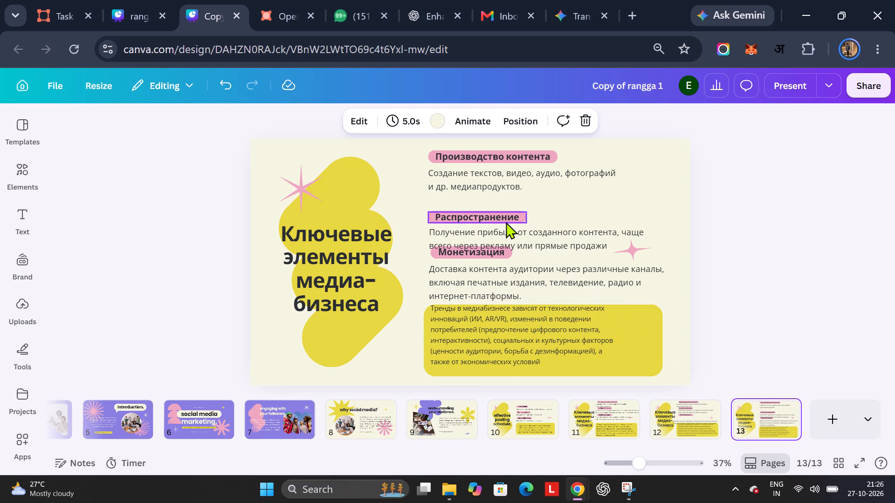
drag(538, 217, 504, 212)
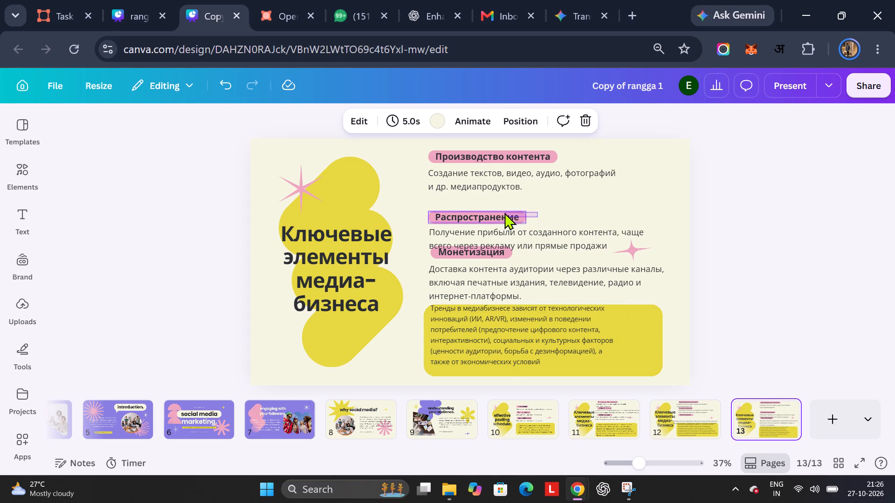
drag(504, 212, 504, 217)
shift+drag(504, 217, 503, 212)
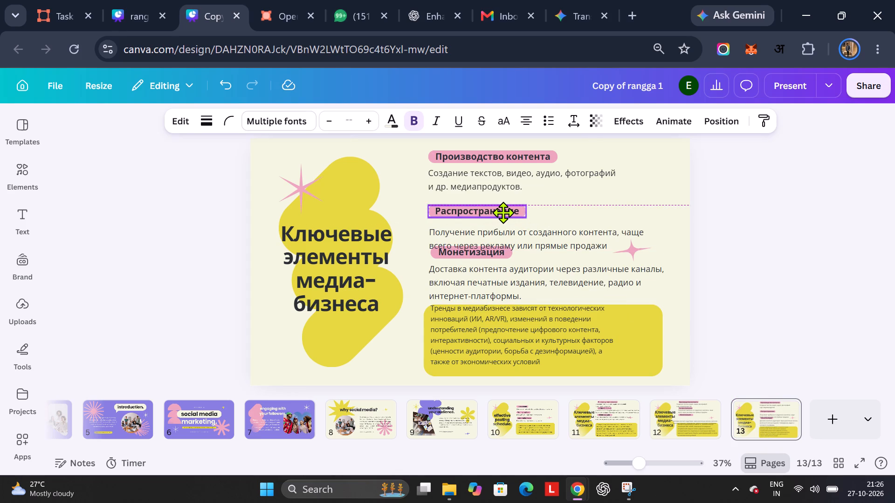
shift+drag(503, 212, 502, 210)
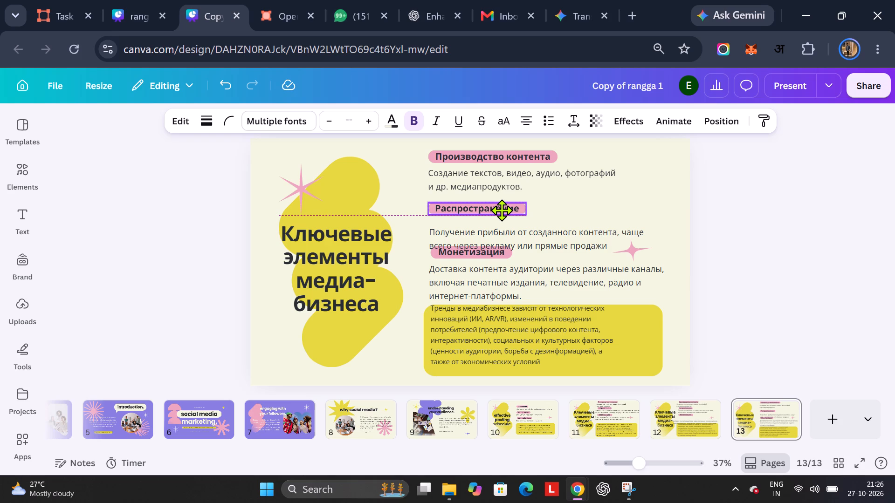
shift+drag(502, 210, 501, 210)
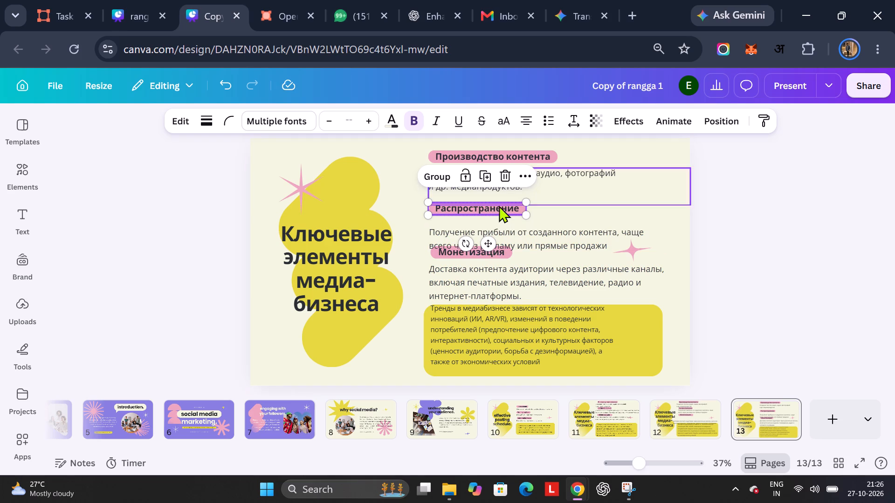
shift+click(502, 208)
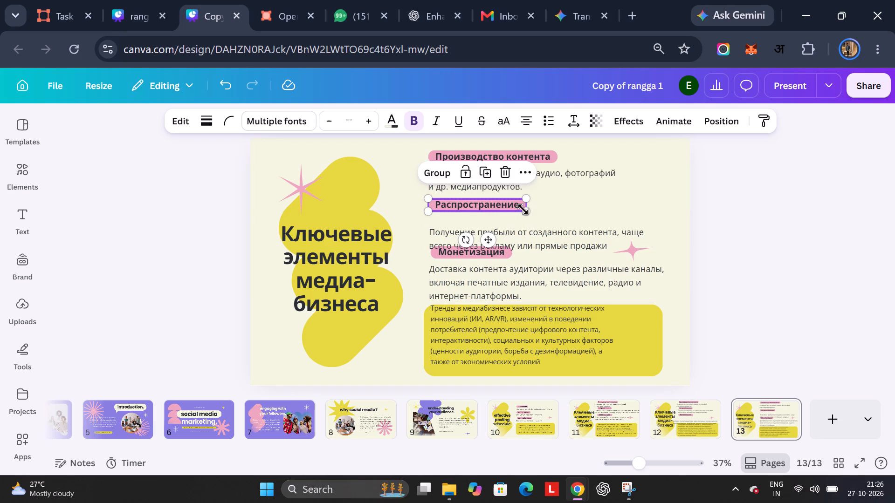
click(552, 222)
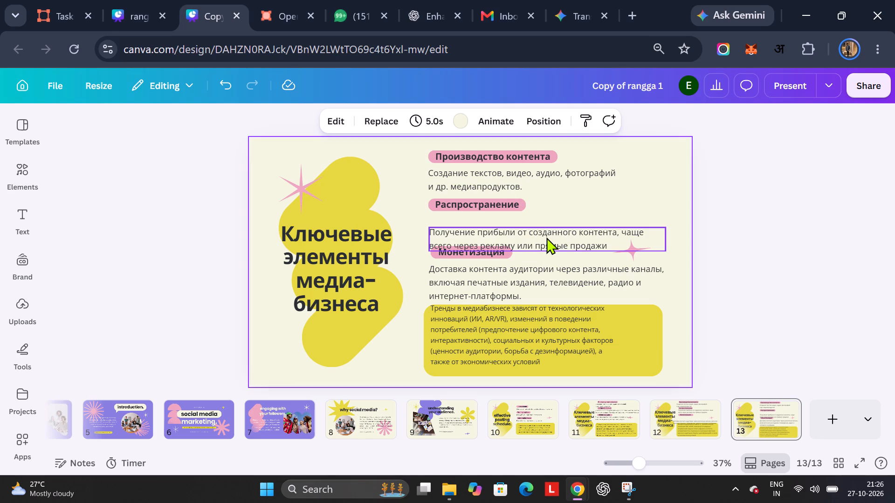
Move the "Получение прибыли…" paragraph up between the "Распространение" and "Монетизация" headings, clear of both.
click(546, 237)
shift+drag(546, 237, 545, 228)
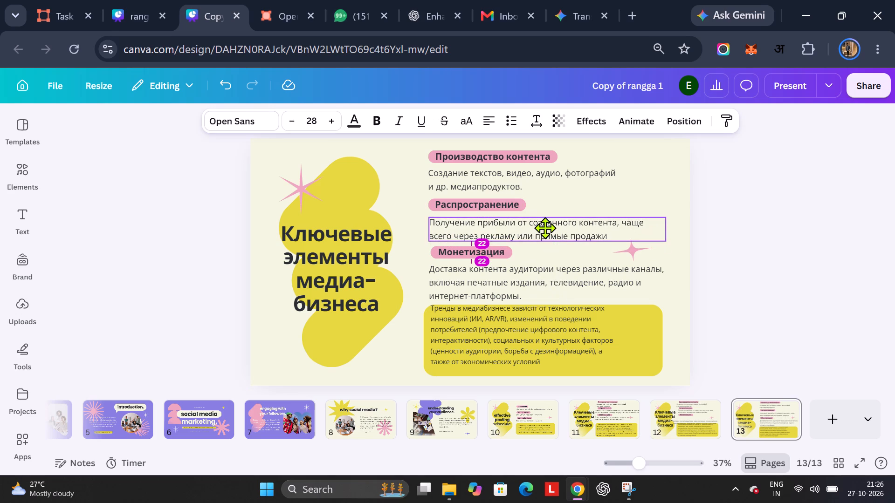
shift+drag(545, 228, 544, 225)
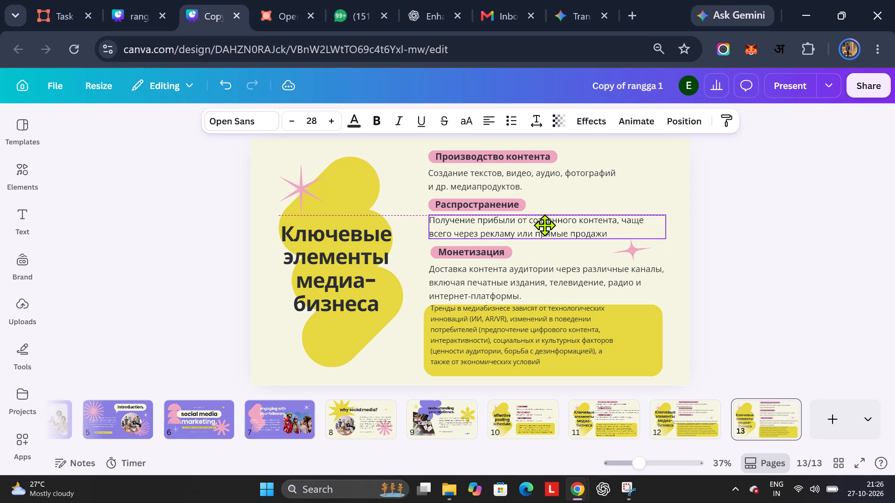
shift+drag(544, 225, 544, 225)
shift+drag(544, 225, 542, 224)
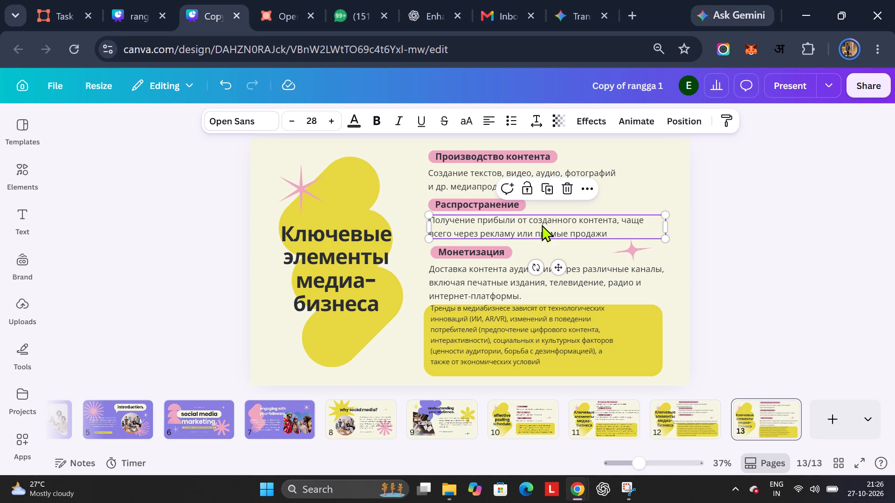
shift+click(542, 224)
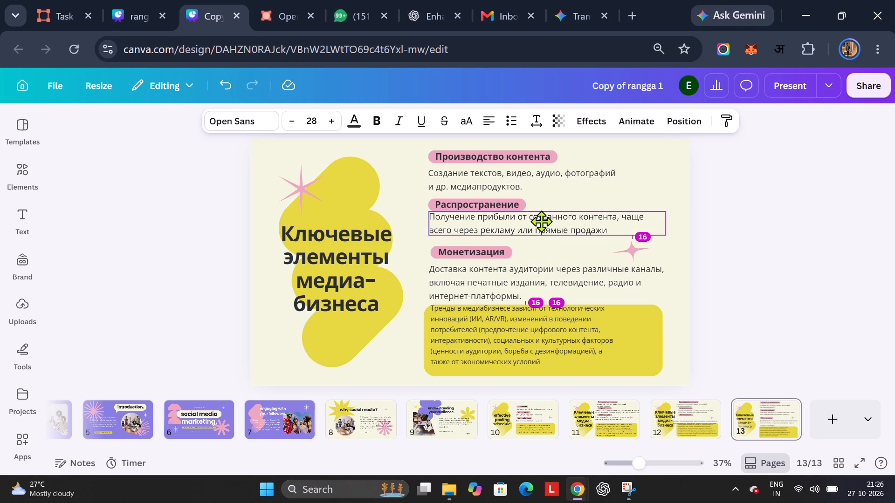
click(590, 246)
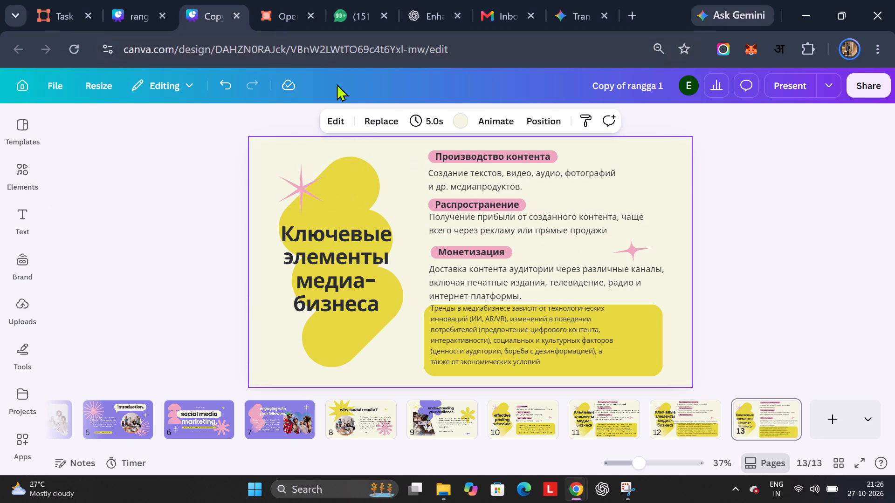
click(464, 218)
shift+click(464, 218)
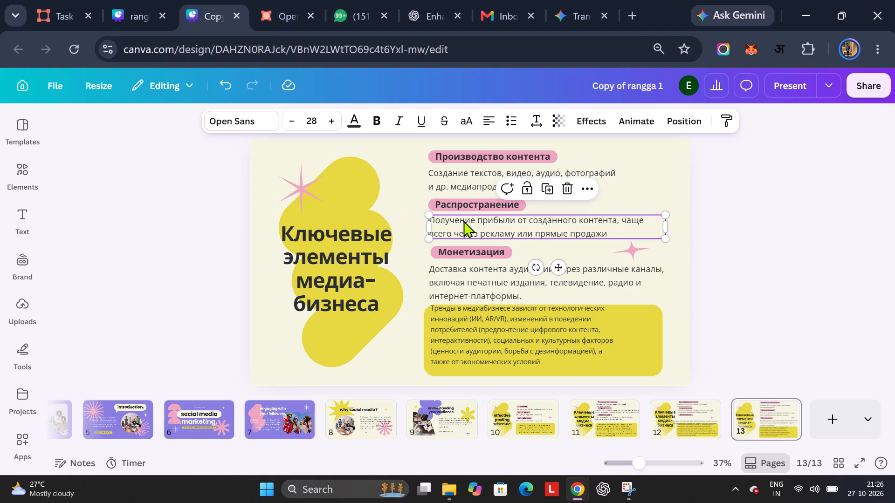
click(599, 255)
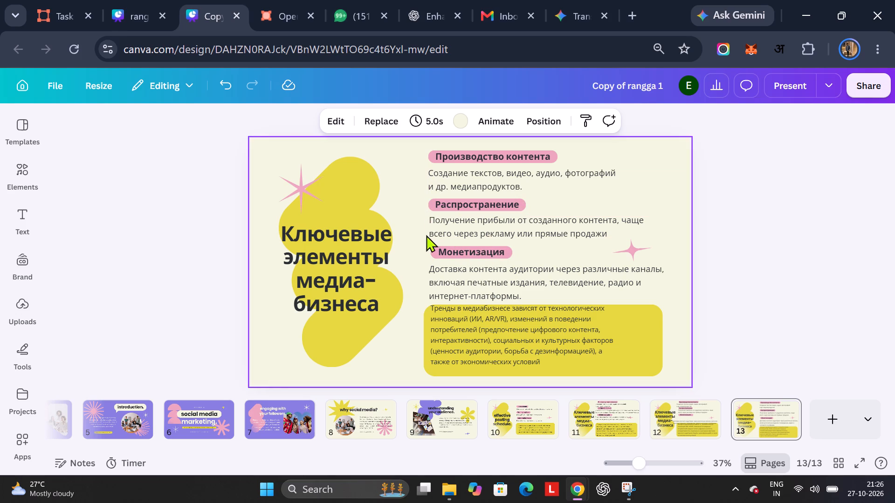
Nudge the "Монетизация" text slightly left within its pink highlight.
click(434, 254)
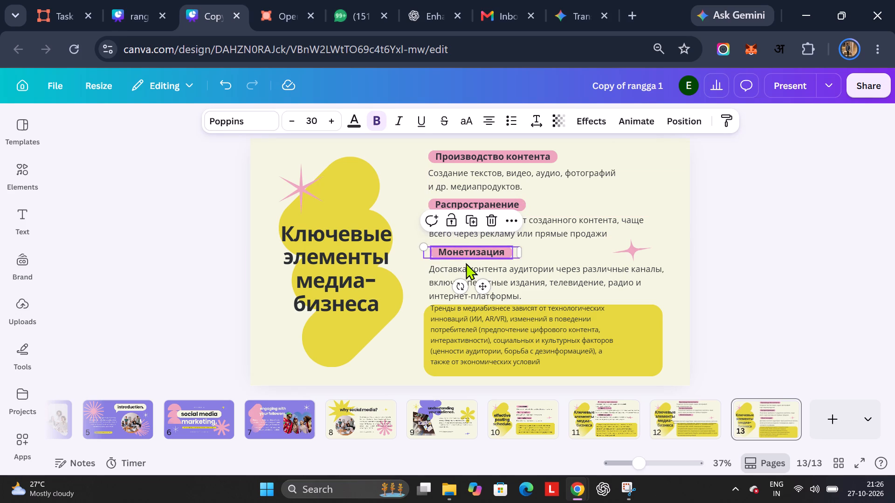
click(483, 283)
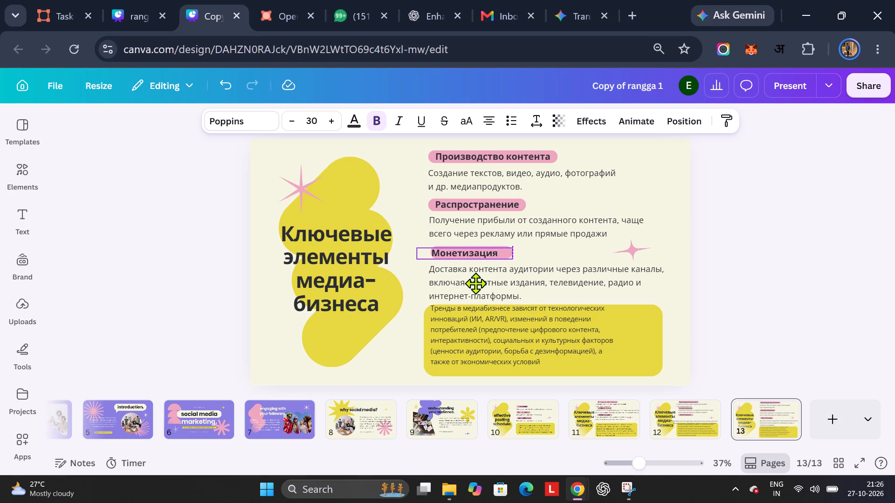
click(563, 251)
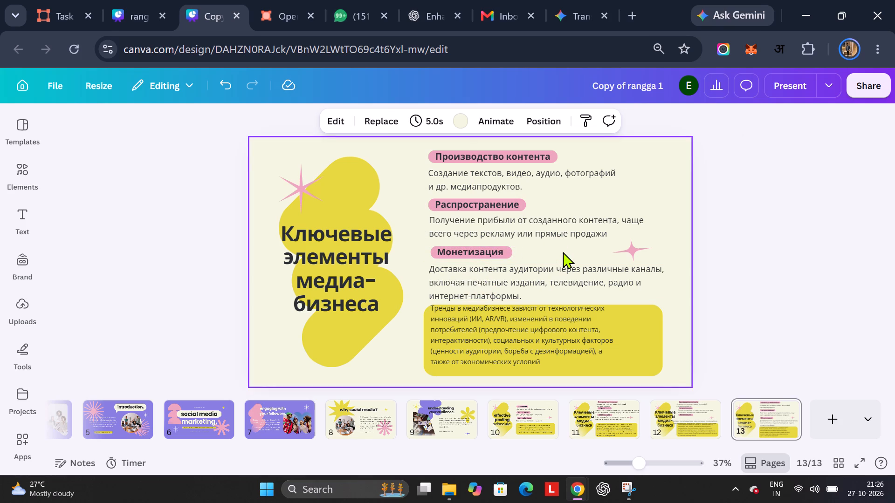
Move slide 13's "Монетизация" heading and its pink highlight together slightly to the left, staying on the same line.
drag(522, 253, 494, 252)
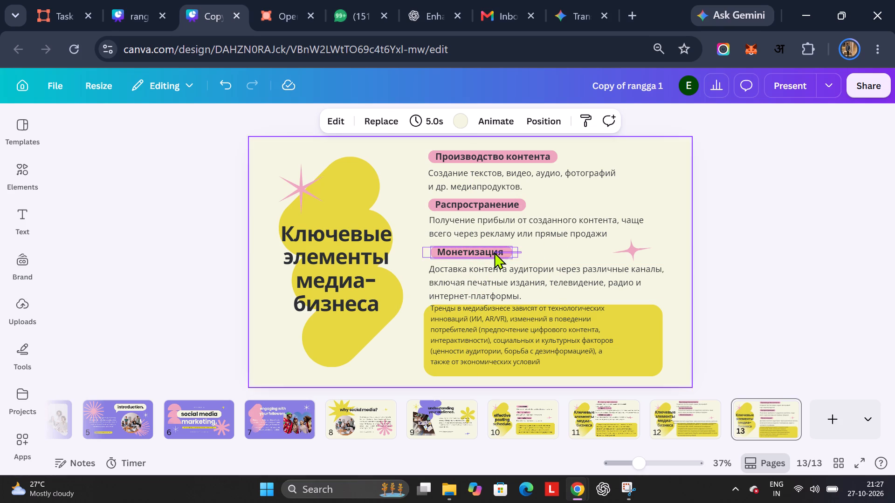
drag(494, 252, 495, 253)
shift+drag(495, 253, 491, 252)
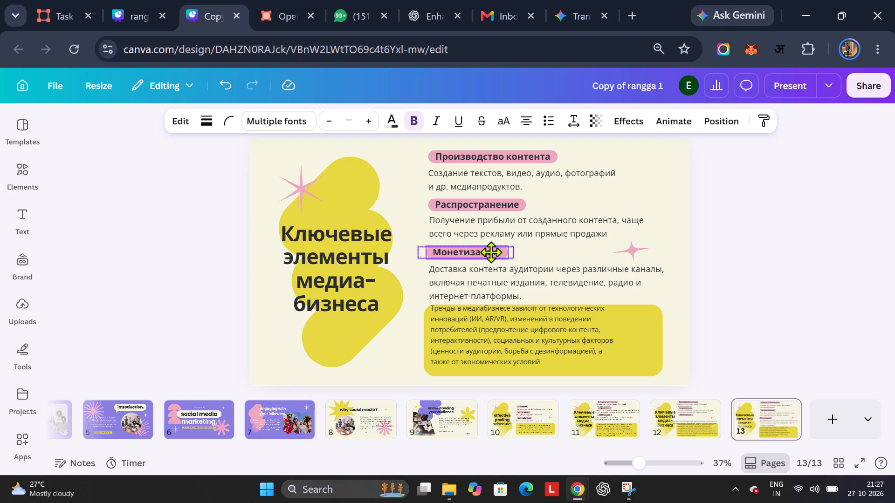
shift+drag(491, 252, 490, 252)
click(408, 334)
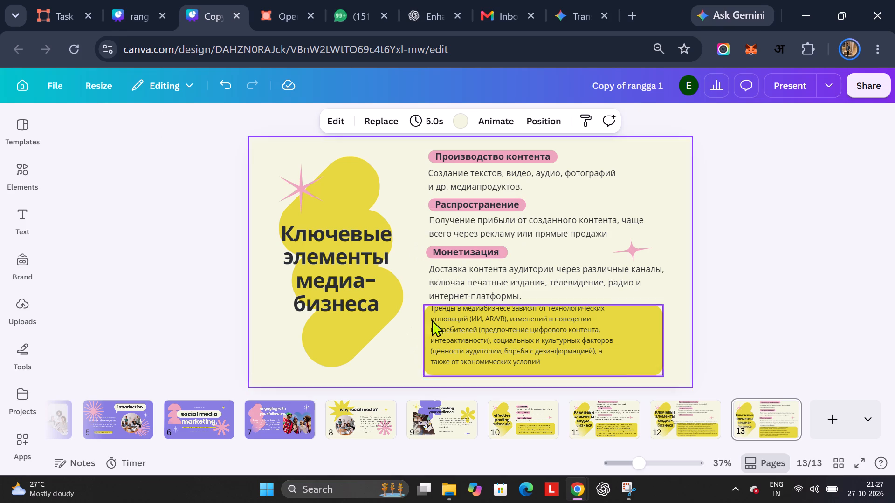
Nudge the "Доставка контента…" paragraph slightly up, clear of the yellow box.
click(538, 288)
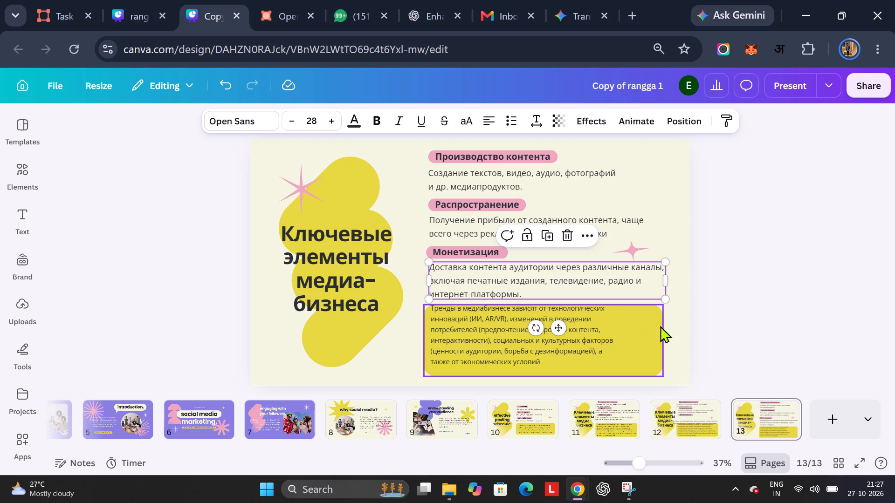
click(671, 331)
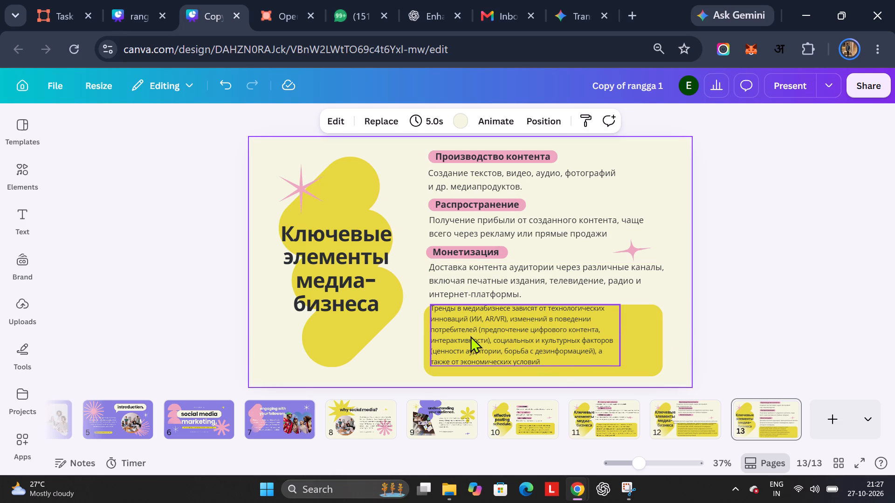
Reposition the "Тренды в медиабизнесе…" text inside the yellow box and enlarge it to about font size 25.2, checking slide 10 for reference.
drag(475, 336, 478, 343)
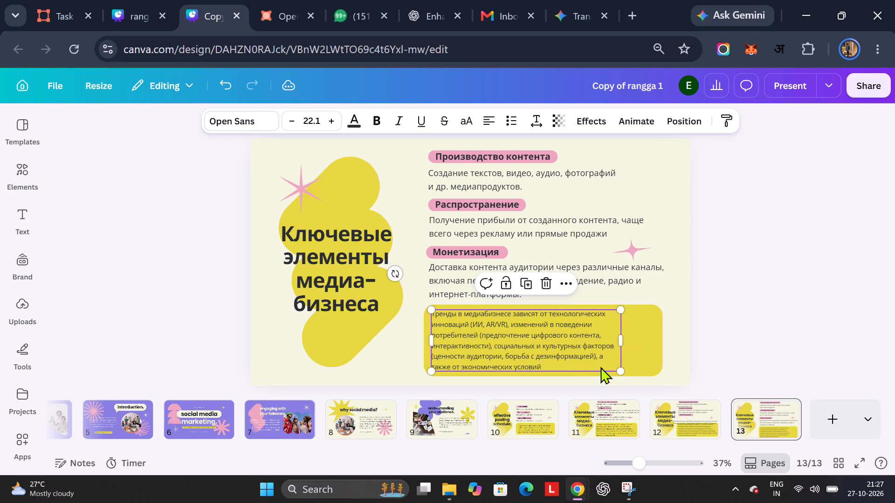
drag(620, 369, 640, 373)
click(598, 360)
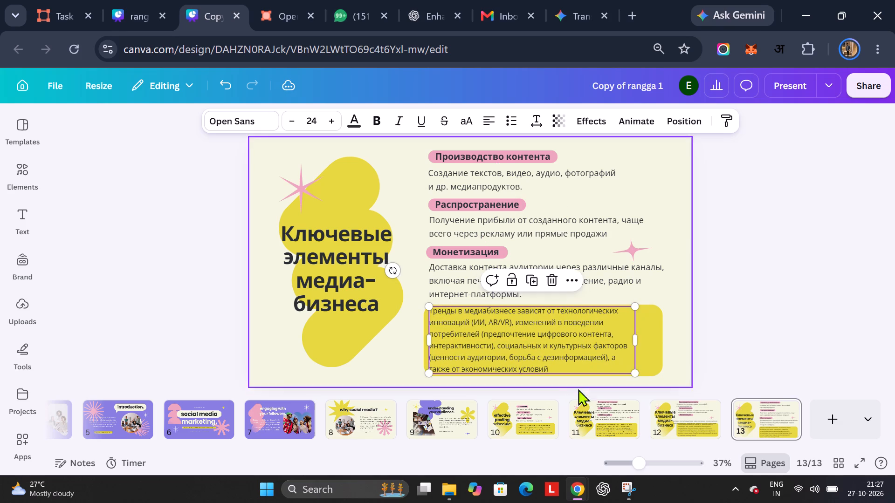
click(538, 420)
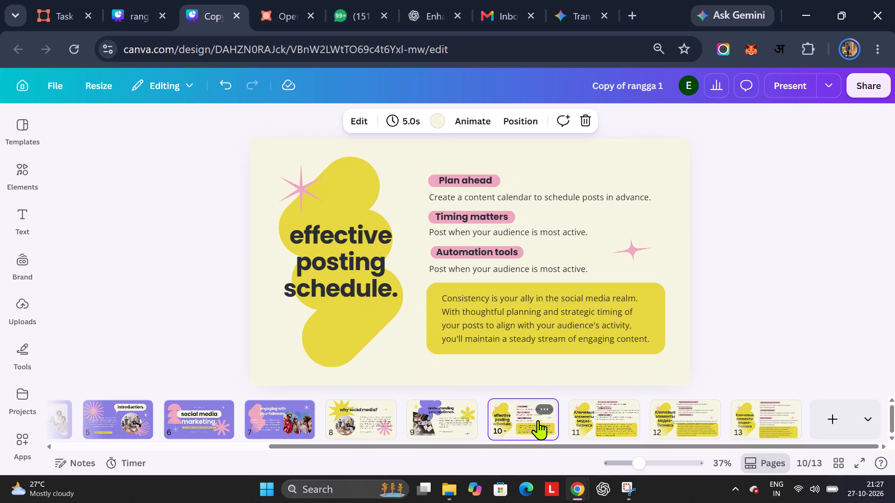
click(757, 419)
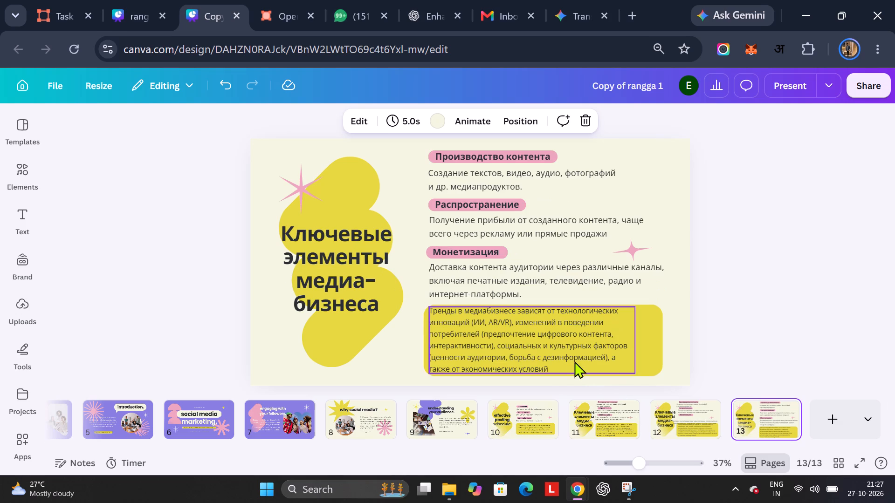
click(569, 351)
drag(638, 374, 651, 377)
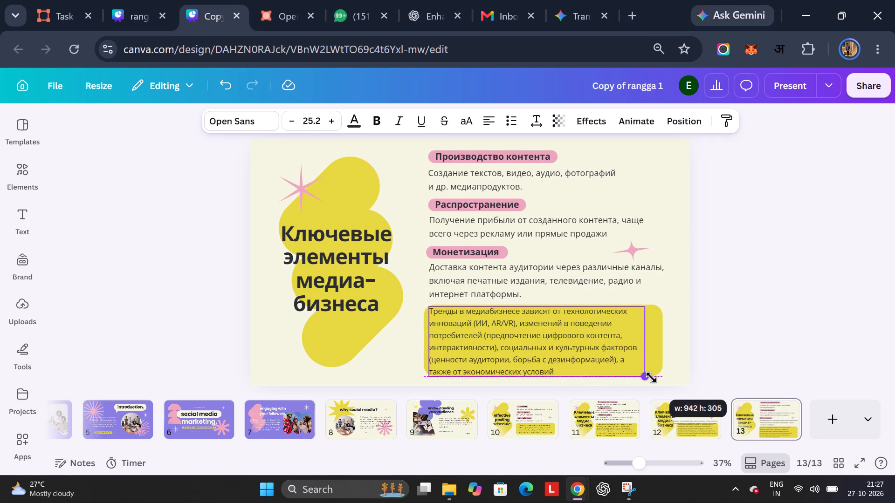
drag(651, 377, 647, 376)
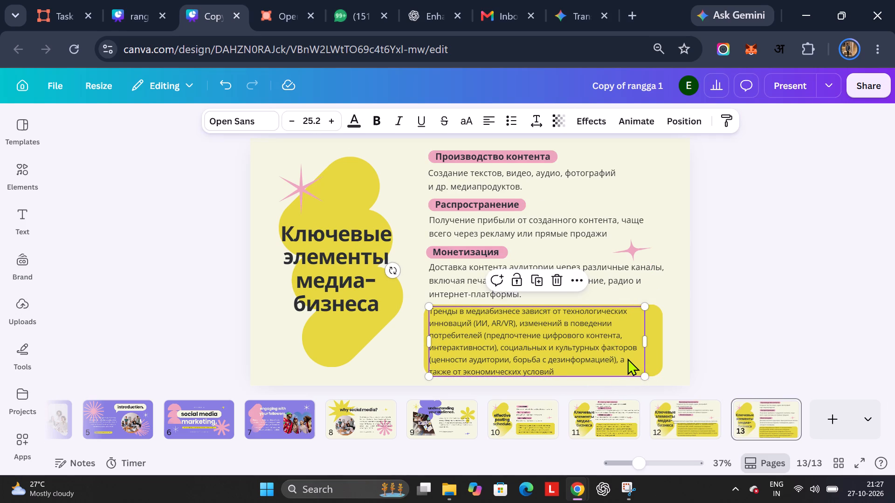
click(627, 358)
Enlarge the yellow box to about 1,096 by 333 px by extending its lower-right corner.
click(652, 352)
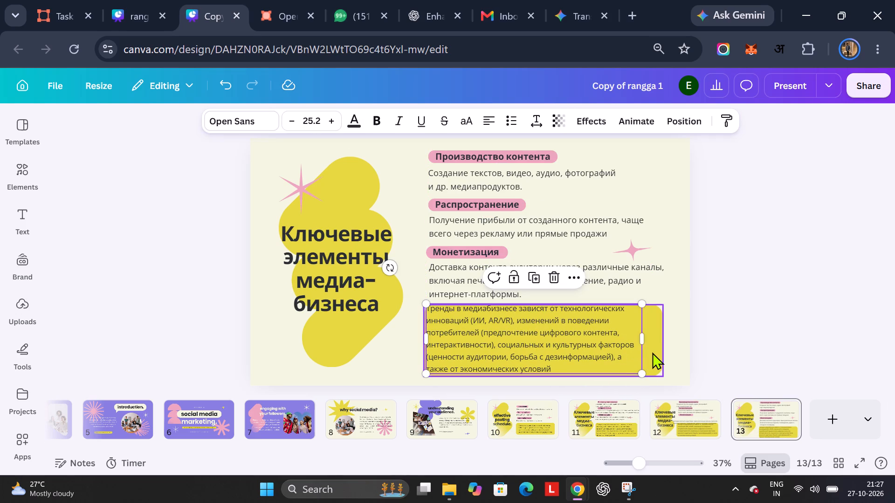
drag(663, 378, 670, 382)
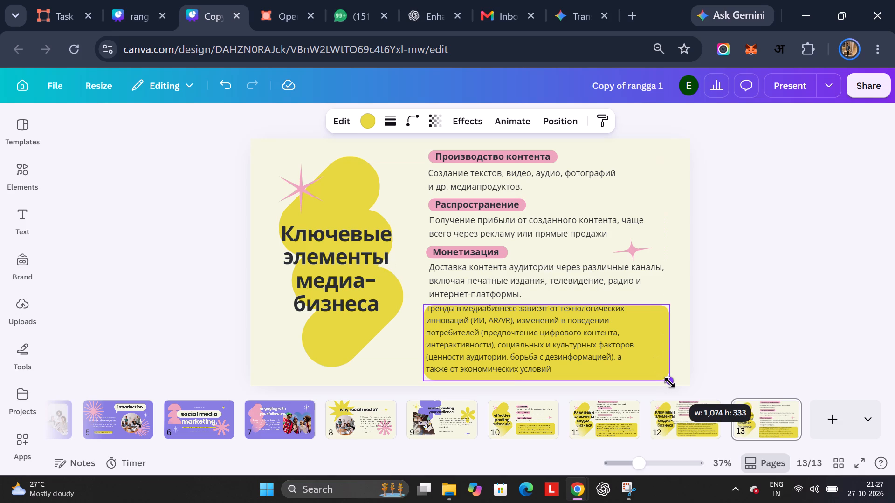
drag(670, 382, 675, 381)
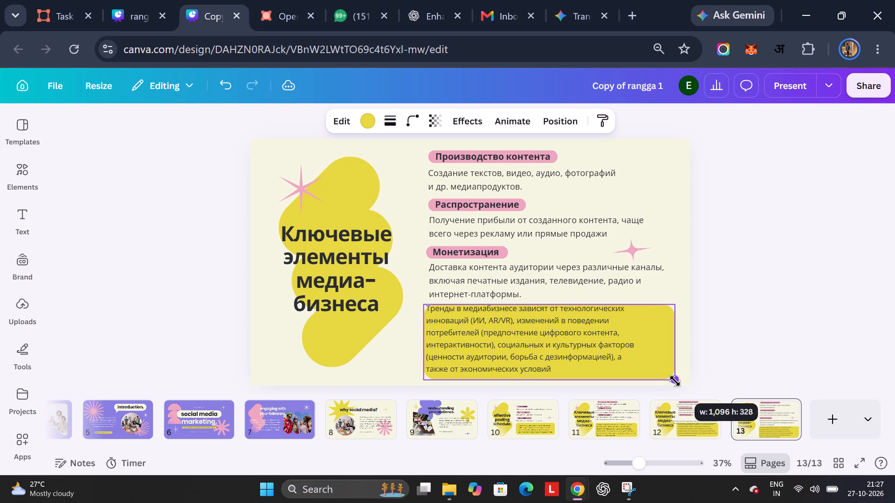
drag(675, 381, 675, 382)
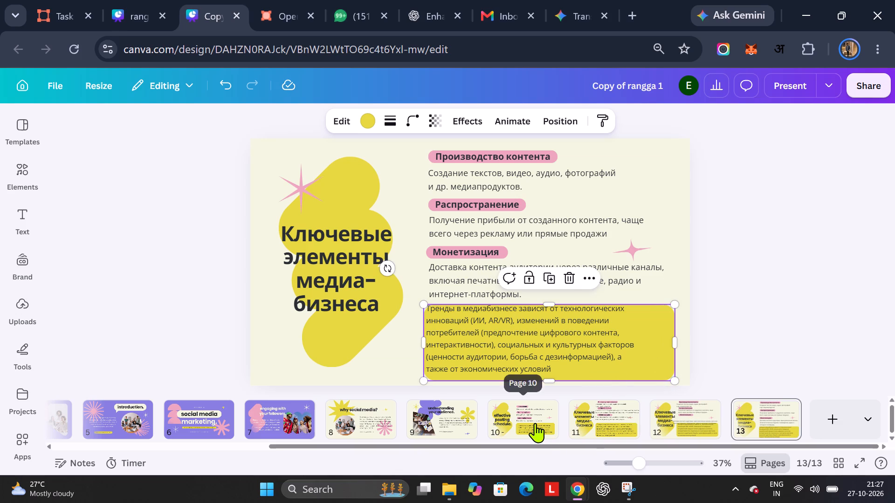
Enlarge the "Тренды…" text to about font size 25.6 and shift it right and down within the yellow box, comparing with slide 10.
click(535, 423)
click(753, 418)
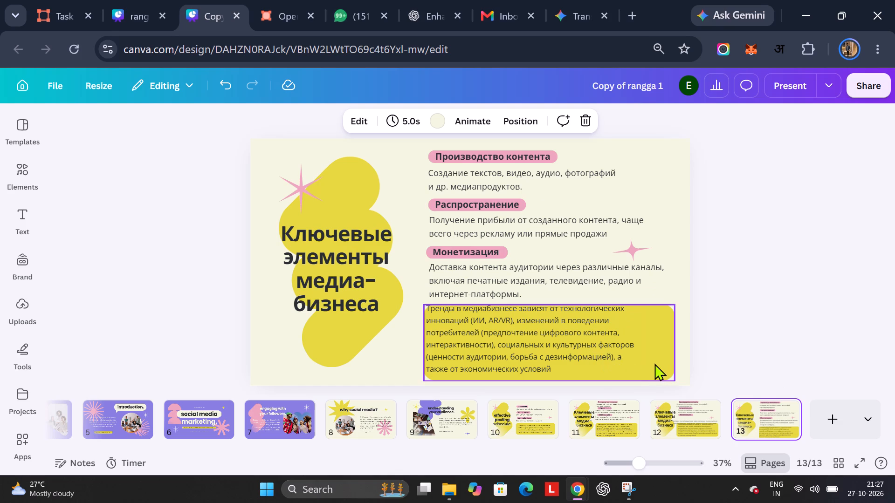
click(608, 355)
click(641, 374)
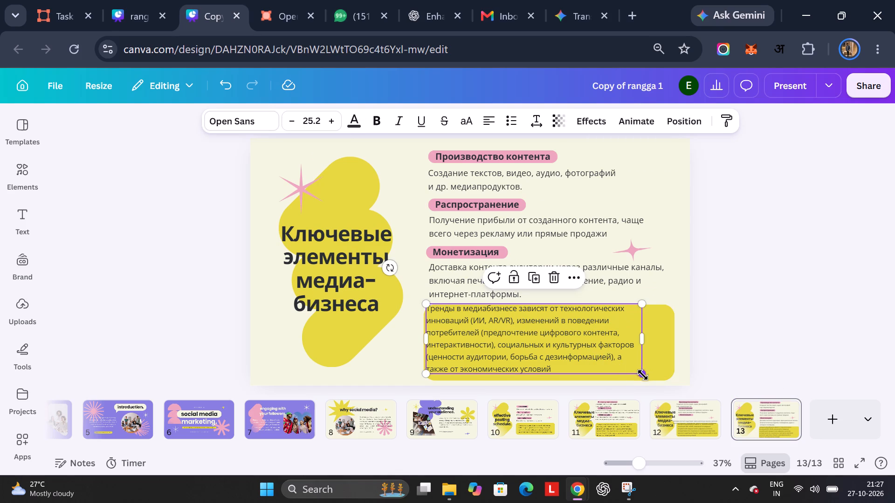
drag(599, 352, 606, 354)
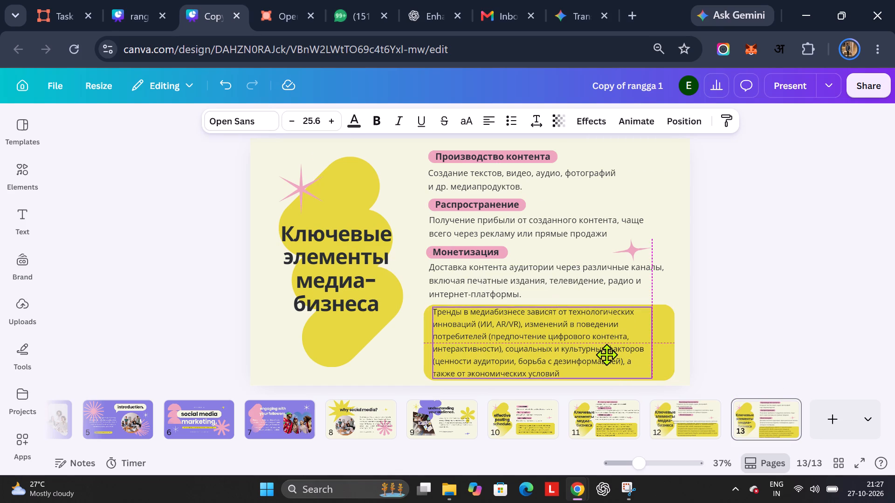
drag(606, 354, 605, 354)
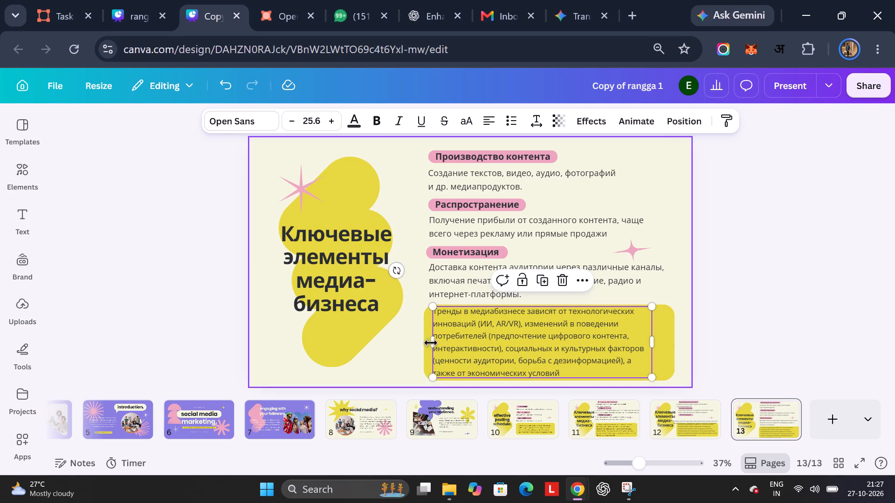
drag(509, 345, 515, 347)
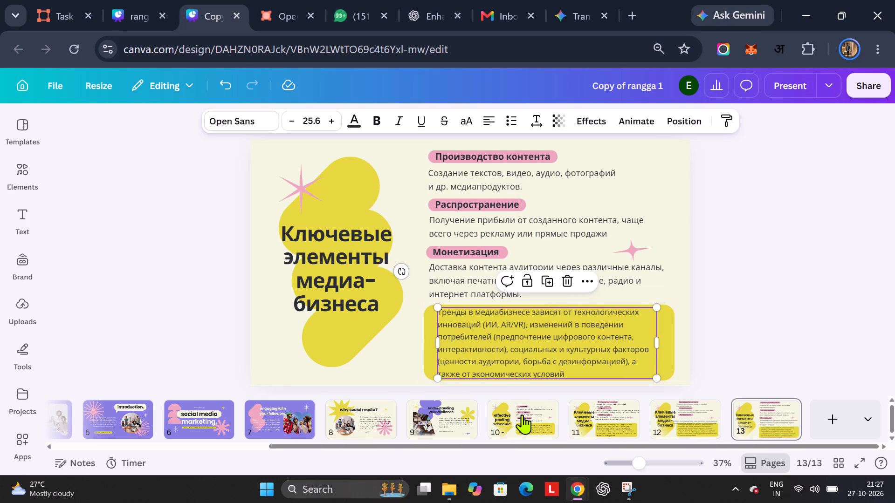
click(526, 413)
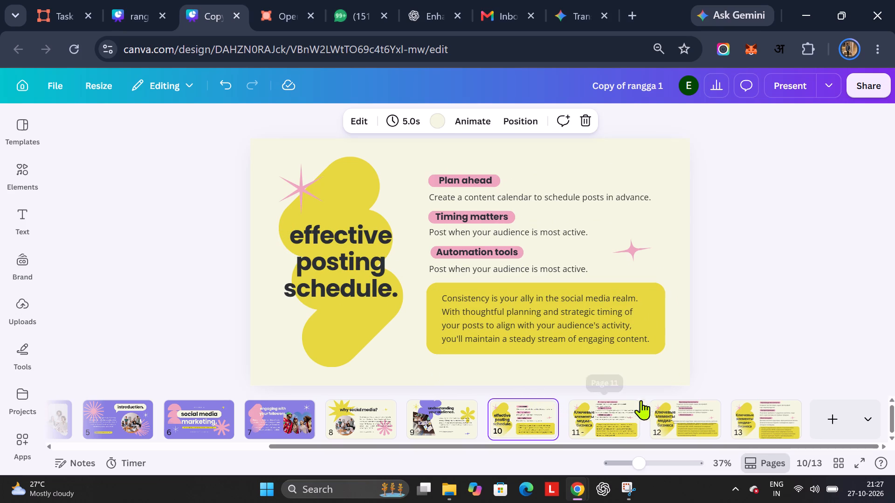
click(746, 415)
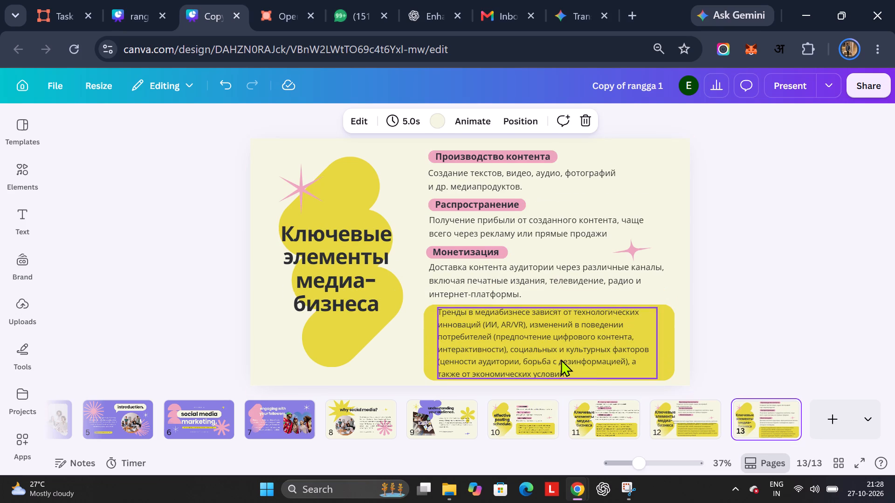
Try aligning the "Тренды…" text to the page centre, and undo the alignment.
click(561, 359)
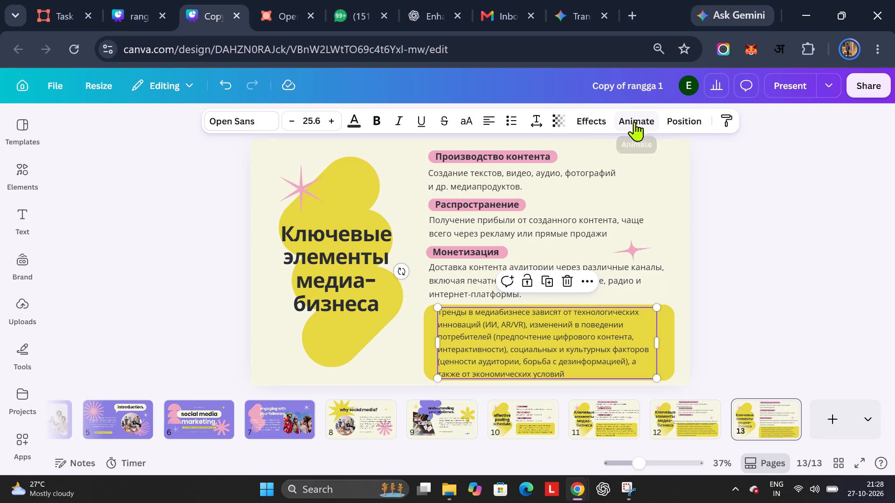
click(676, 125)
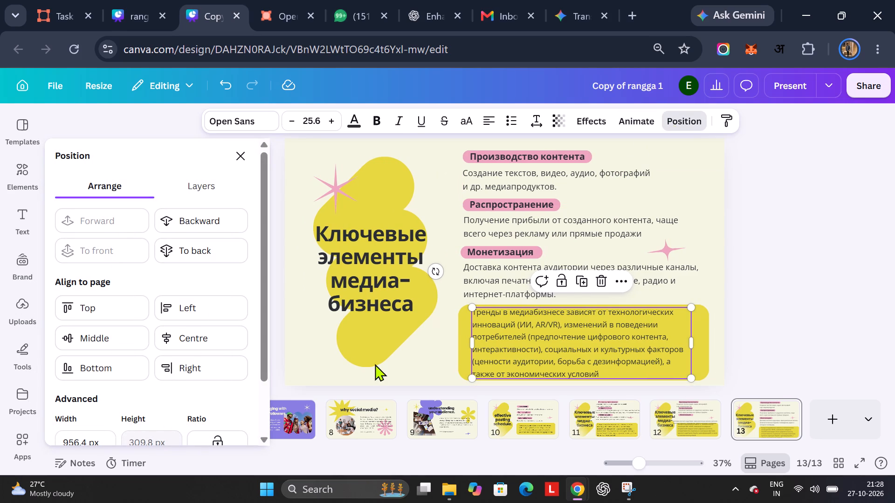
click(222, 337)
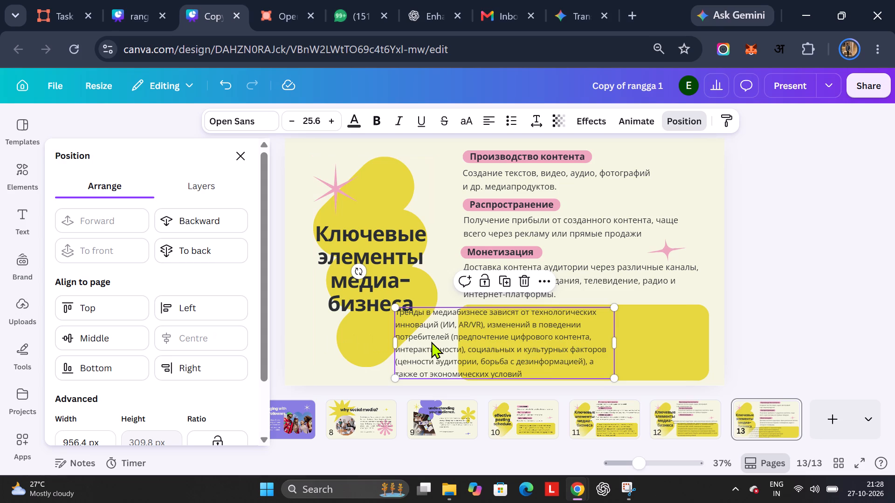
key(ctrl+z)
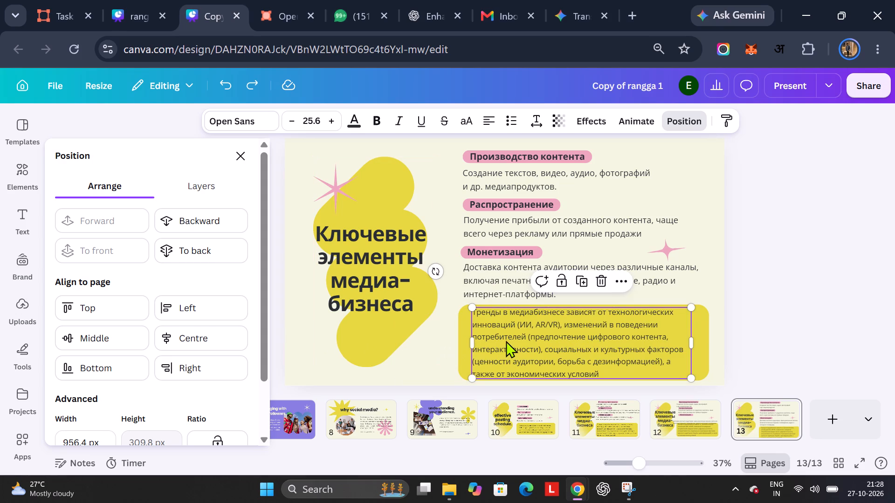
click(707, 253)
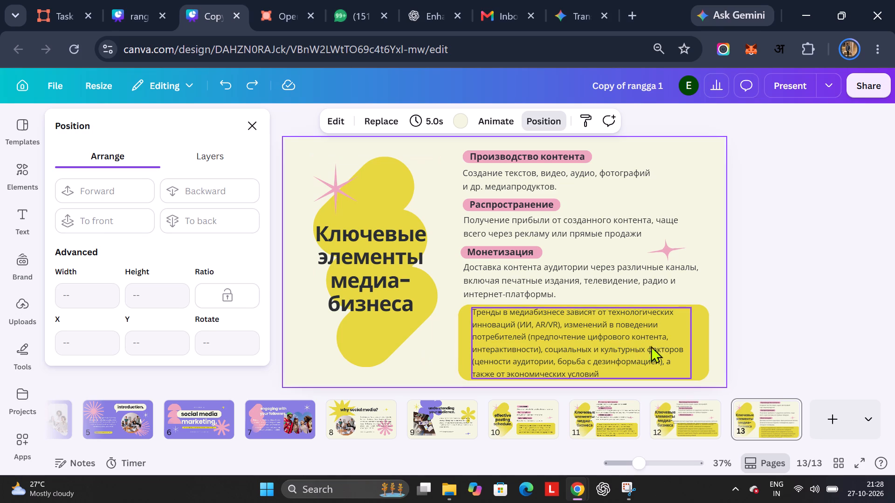
Align the yellow box and its "Тренды…" text to each other by their horizontal centres.
click(702, 331)
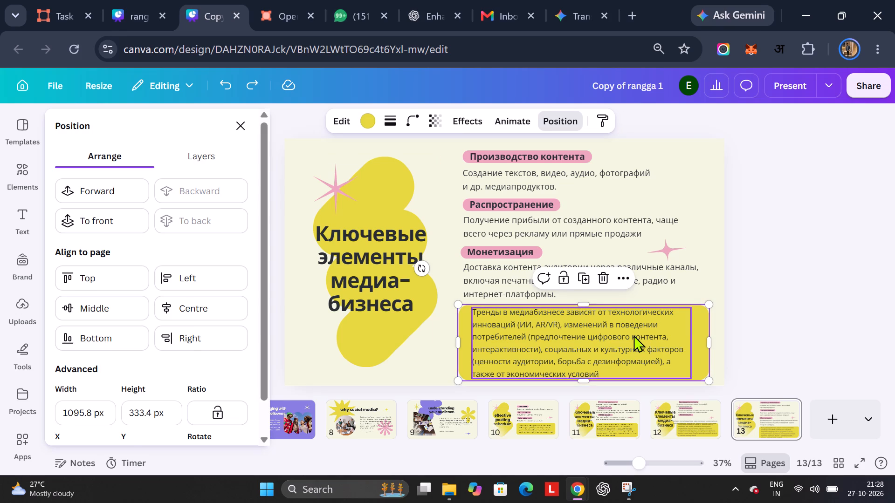
shift+click(633, 335)
shift+right_click(628, 331)
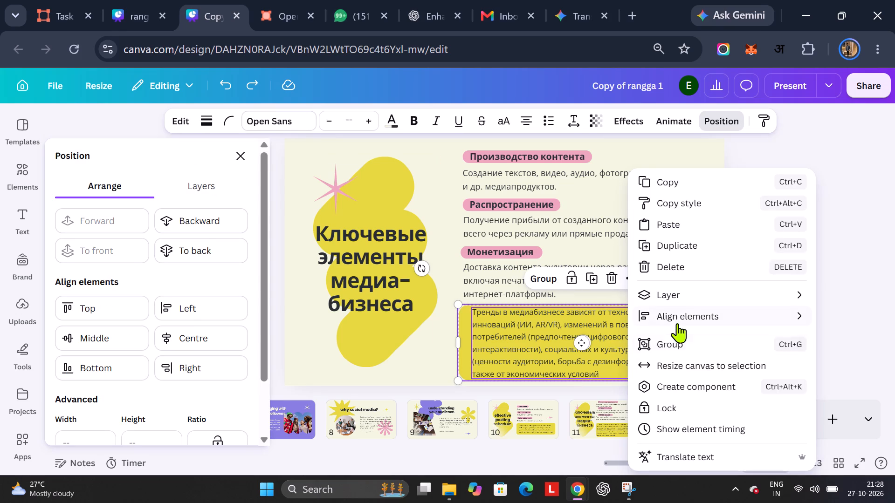
shift+click(711, 313)
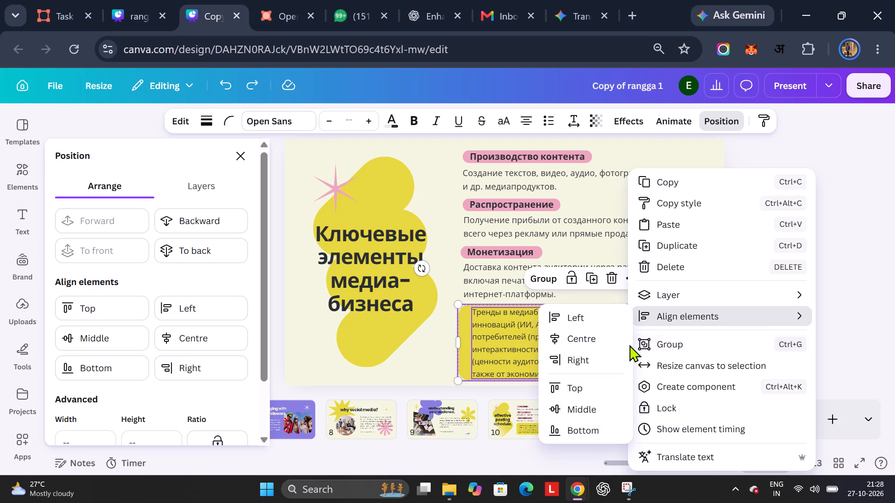
shift+click(597, 336)
click(784, 298)
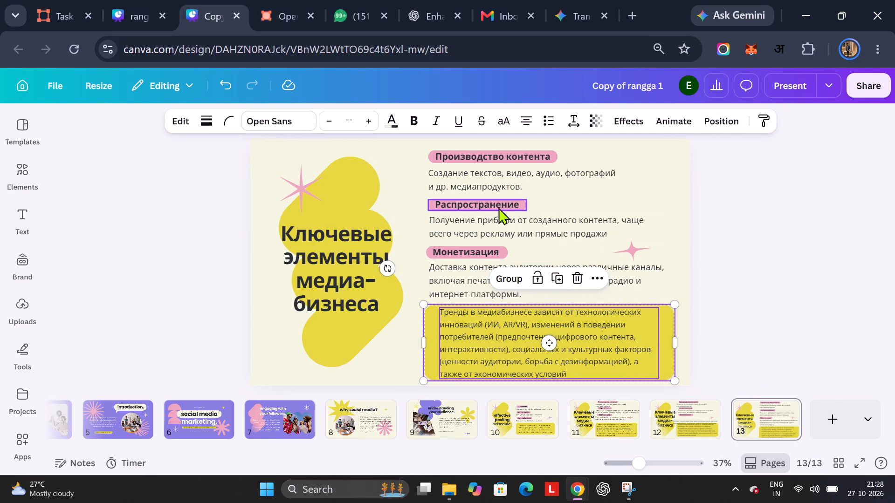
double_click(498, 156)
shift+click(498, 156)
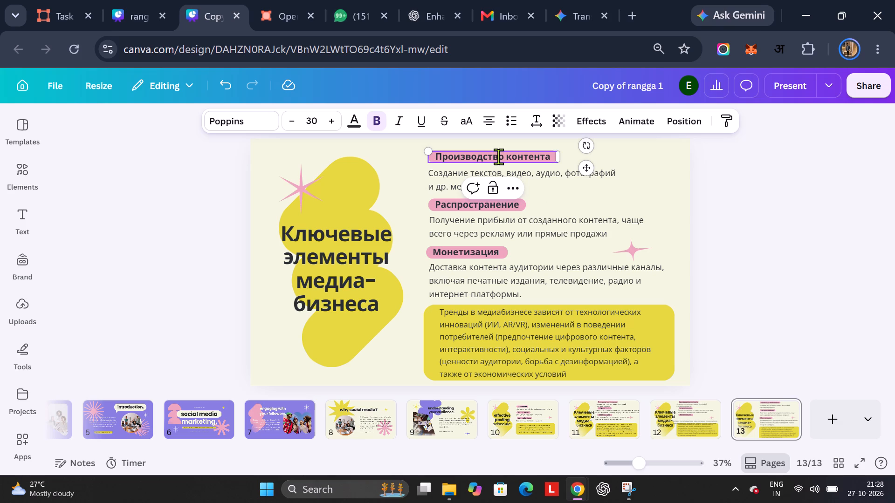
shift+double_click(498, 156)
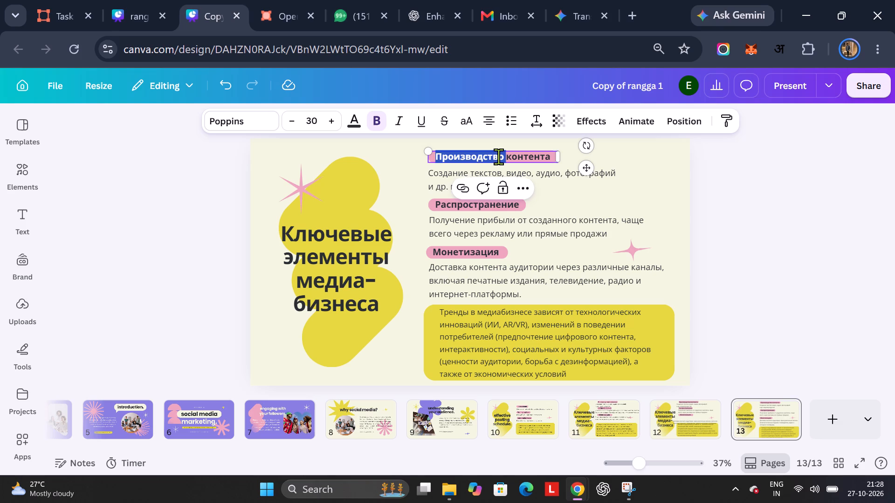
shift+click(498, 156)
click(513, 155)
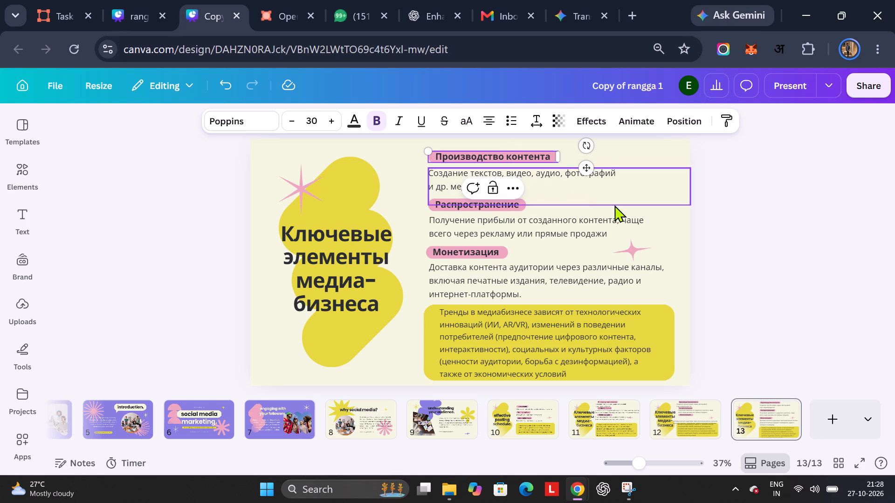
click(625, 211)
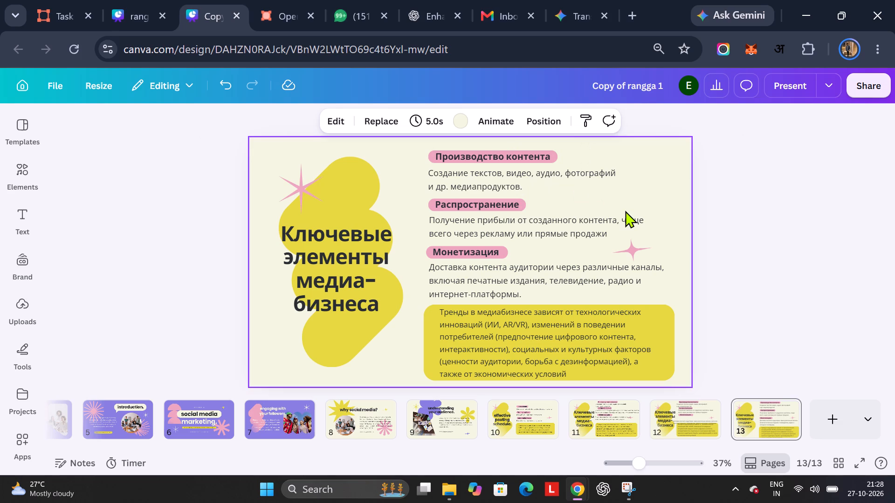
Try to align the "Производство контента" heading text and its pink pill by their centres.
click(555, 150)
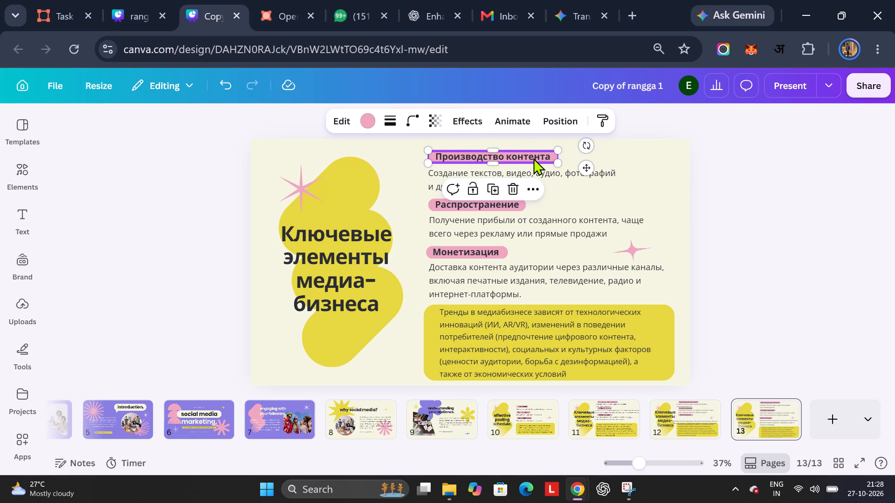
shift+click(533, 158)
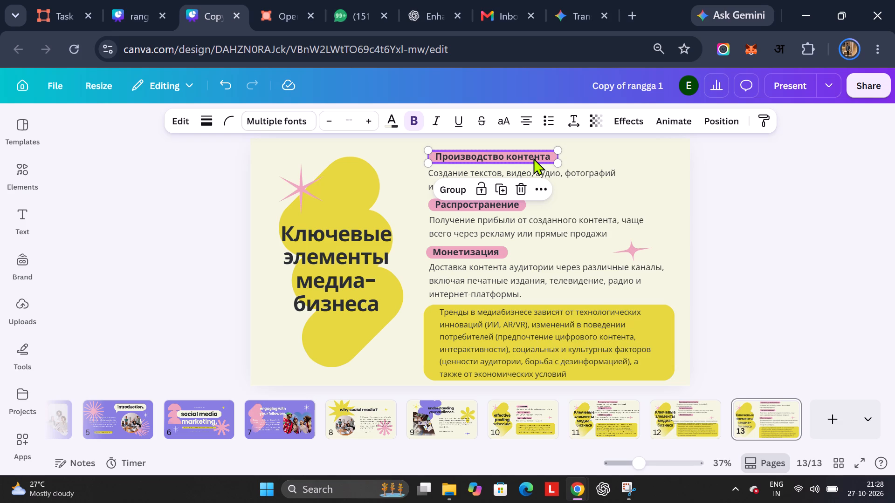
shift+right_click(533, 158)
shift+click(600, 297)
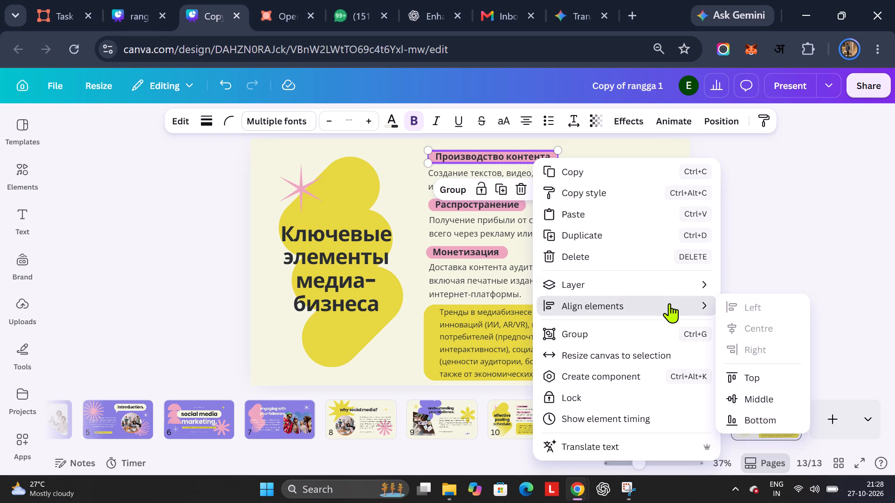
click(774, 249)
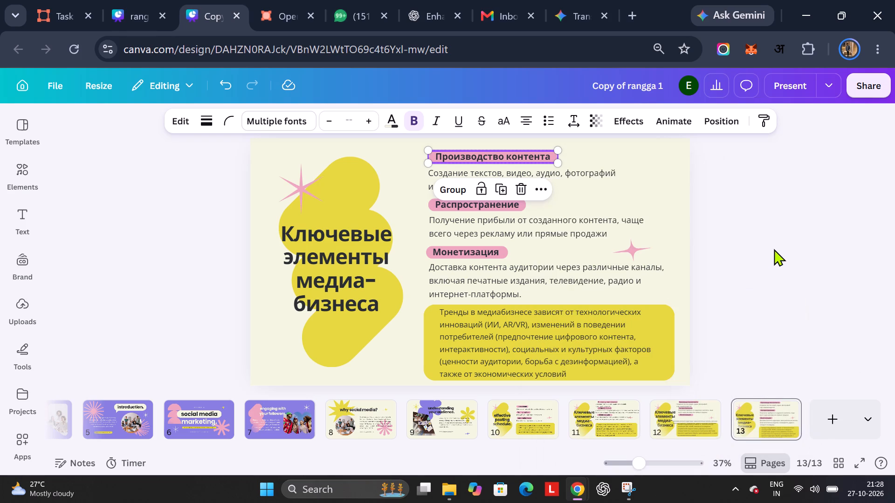
Align the "Монетизация" heading text and its pink pill to each other by their horizontal centres.
click(410, 231)
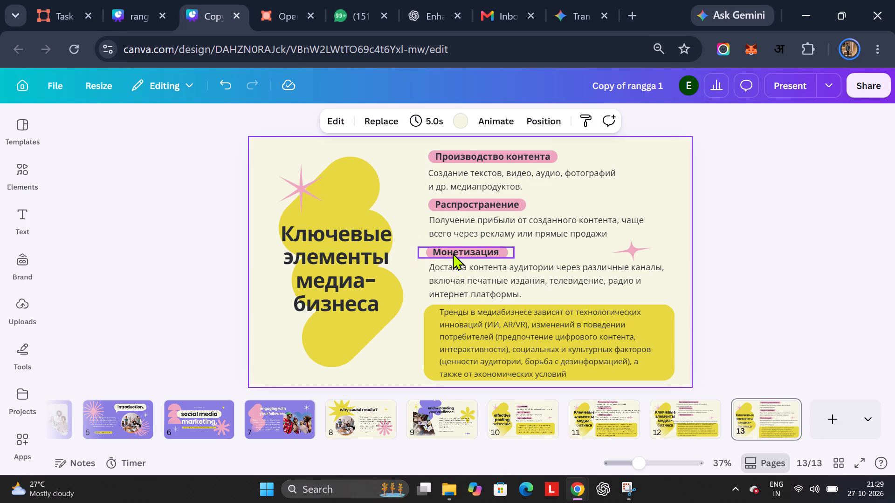
click(504, 249)
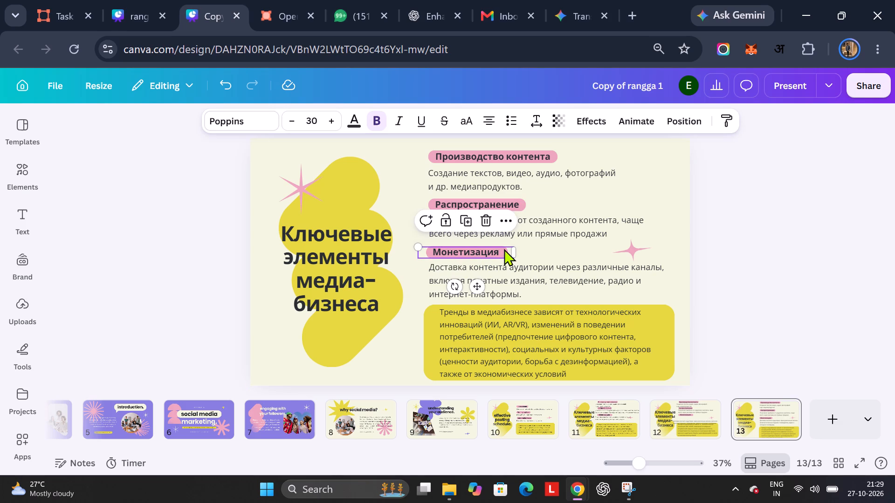
shift+click(504, 249)
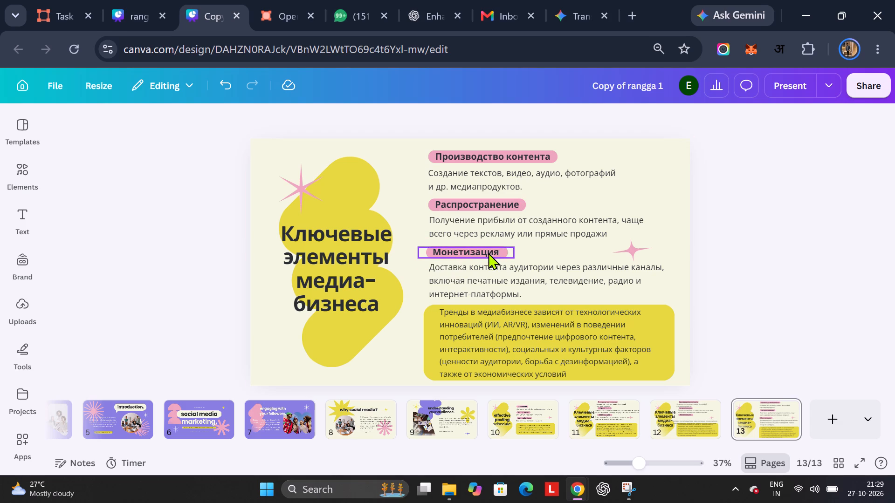
click(488, 251)
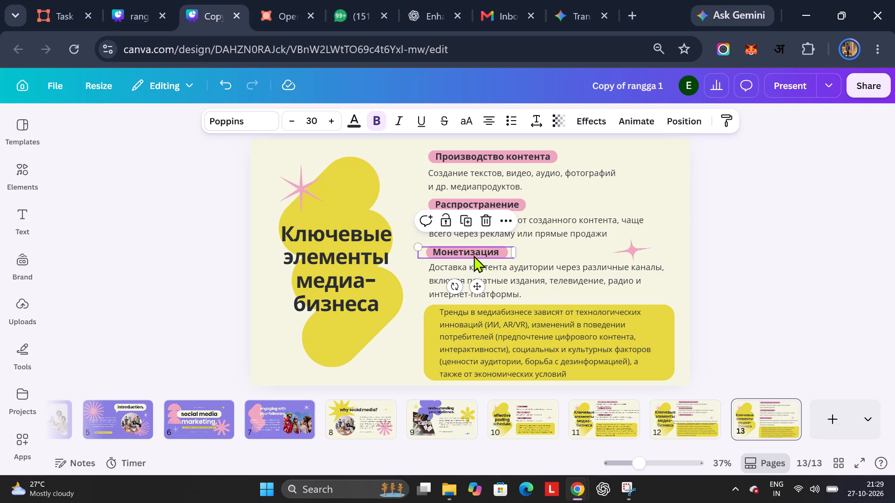
click(509, 246)
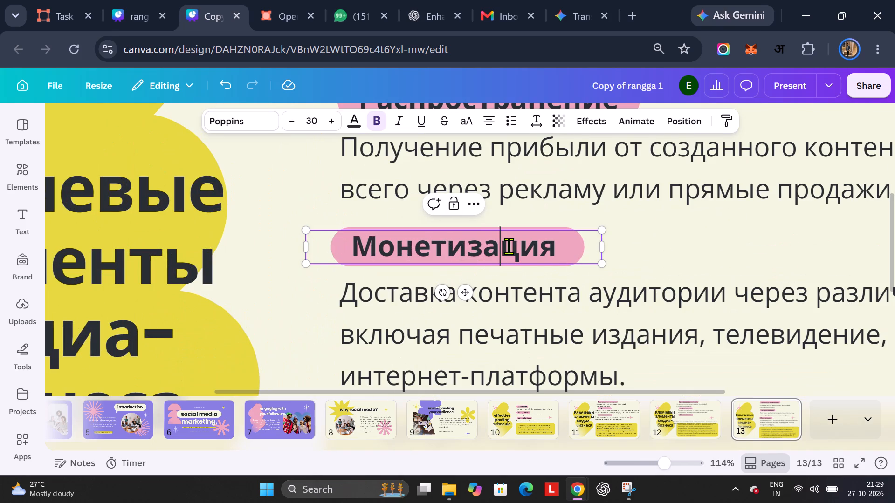
click(612, 240)
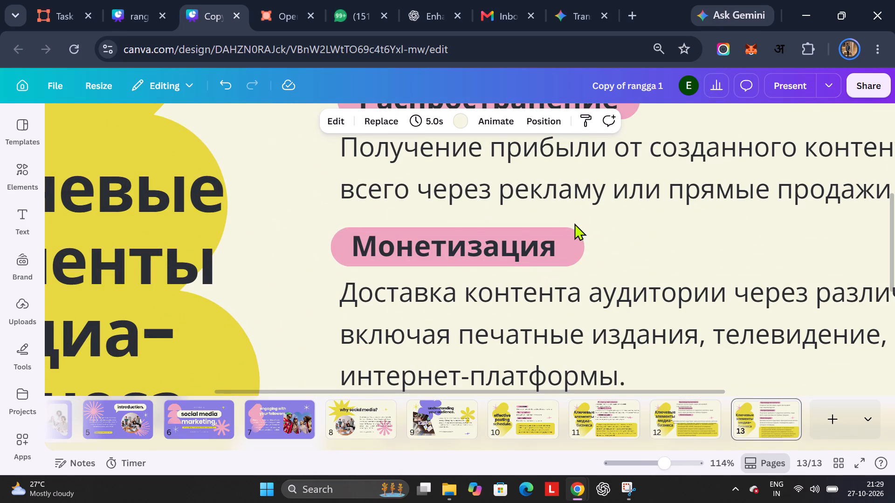
click(566, 228)
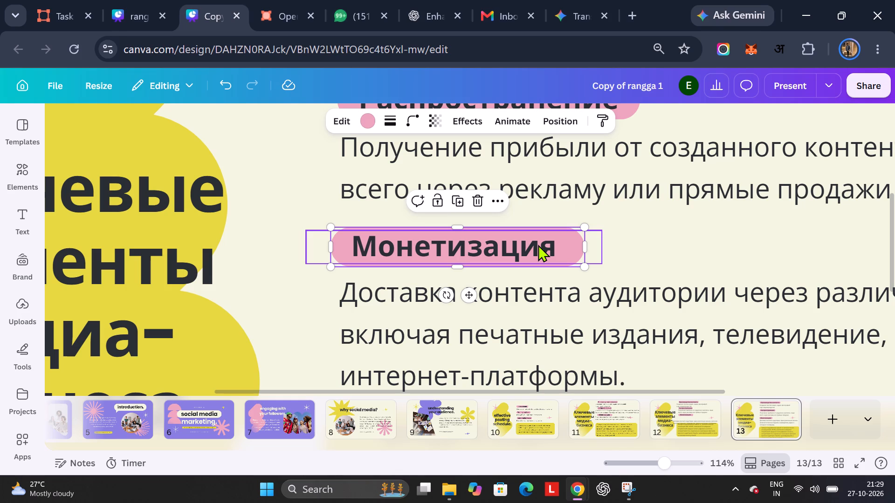
shift+click(538, 245)
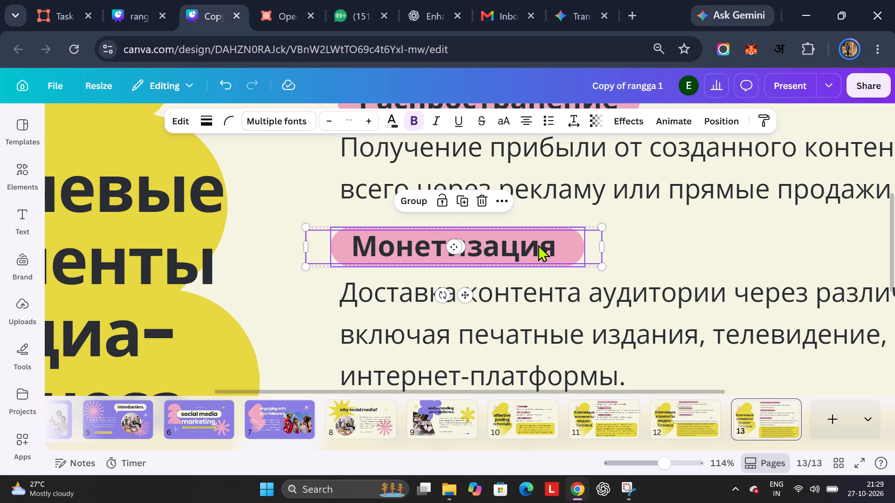
shift+right_click(538, 245)
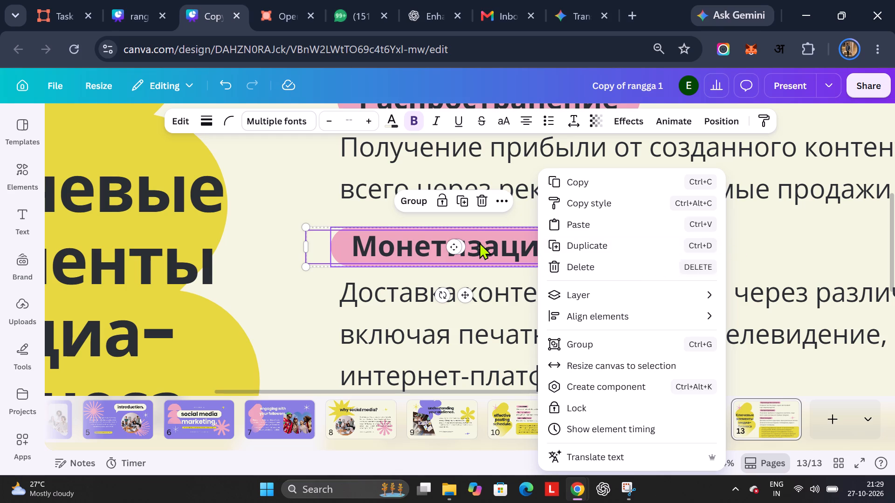
click(453, 235)
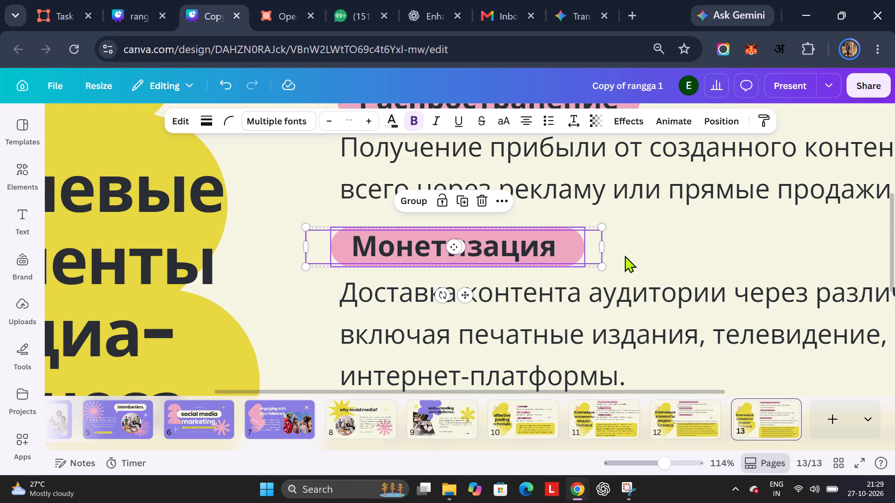
click(617, 252)
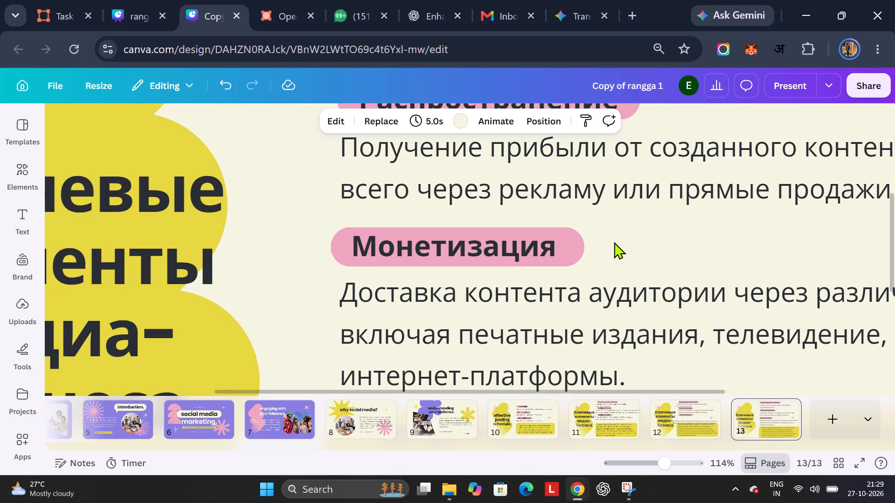
drag(616, 242, 487, 240)
right_click(487, 240)
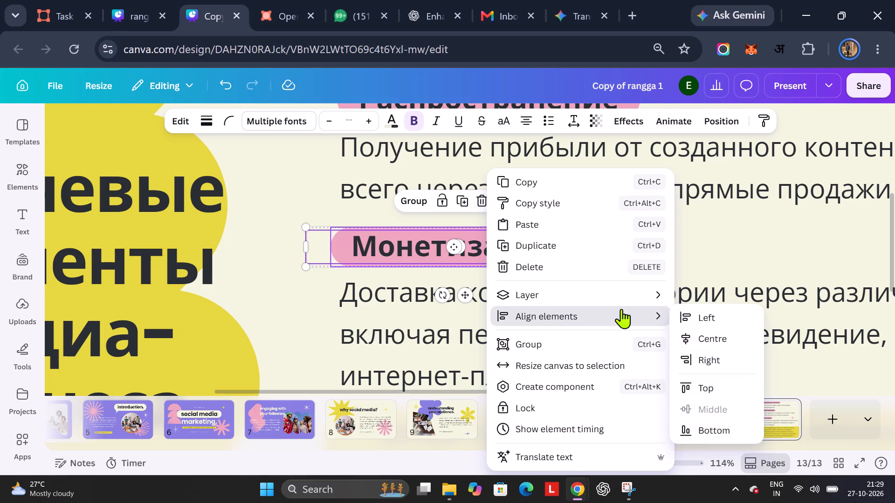
click(702, 333)
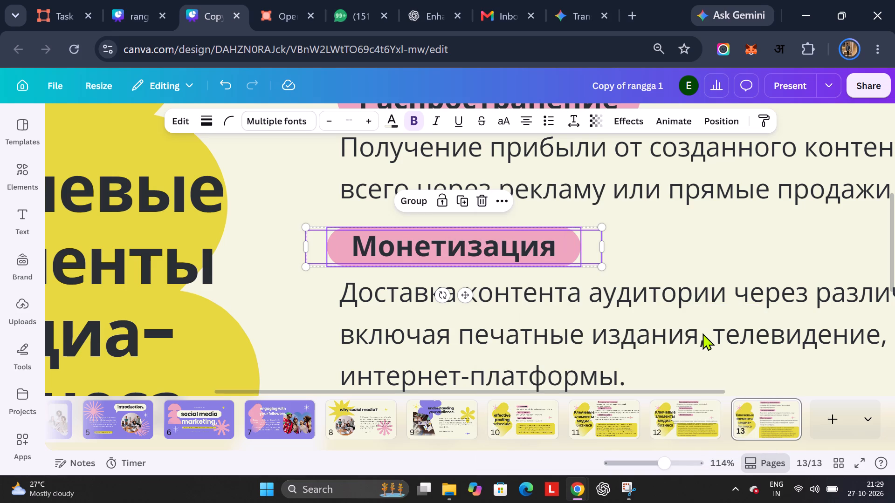
click(662, 228)
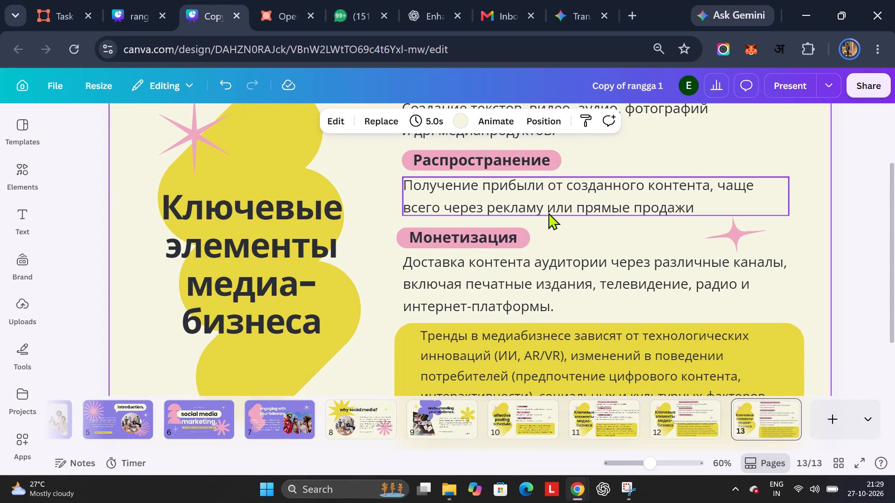
Set the three pink-pill headings and the first two paragraphs together to justified text alignment.
scroll(380, 219, up, 1)
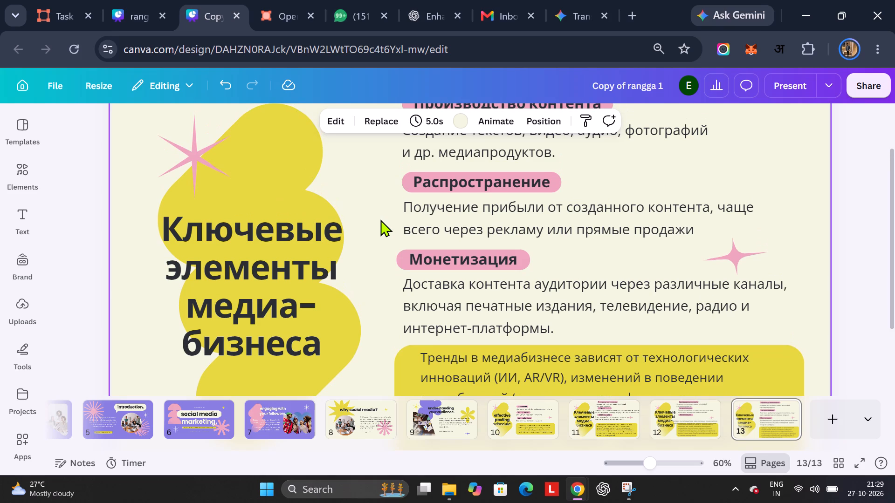
scroll(380, 219, up, 1)
click(436, 172)
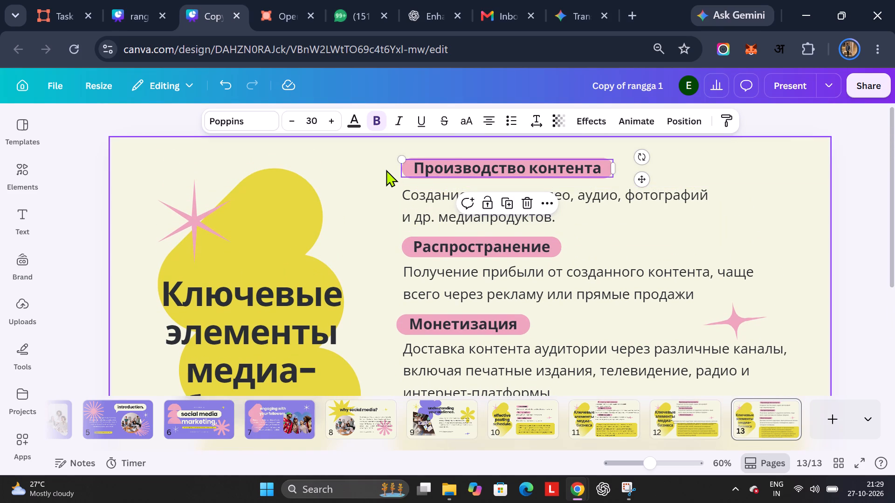
scroll(385, 166, down, 1)
scroll(385, 166, up, 1)
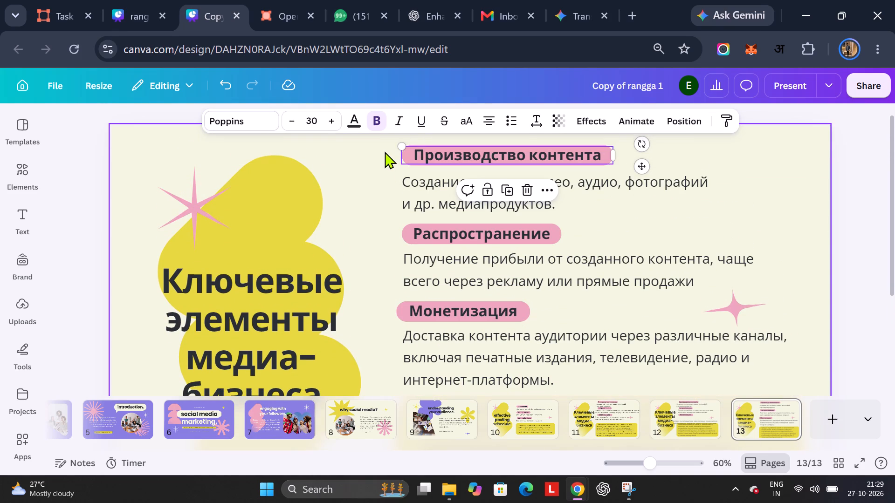
drag(385, 151, 478, 315)
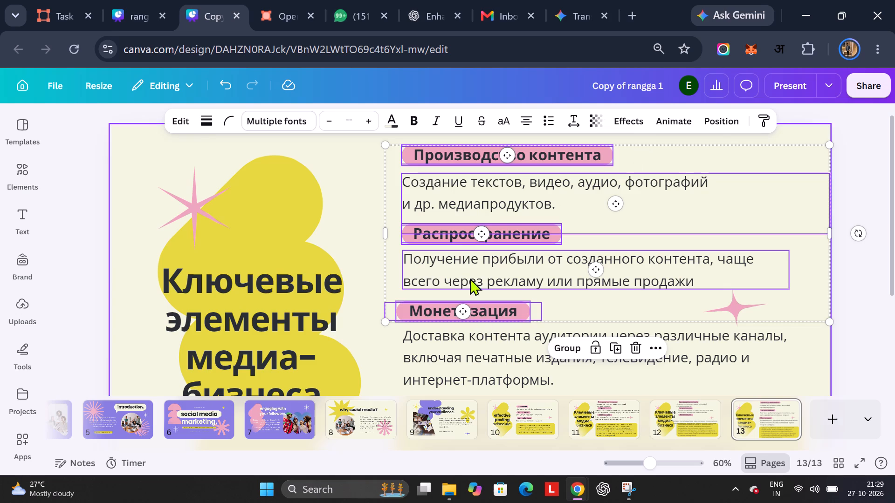
click(525, 121)
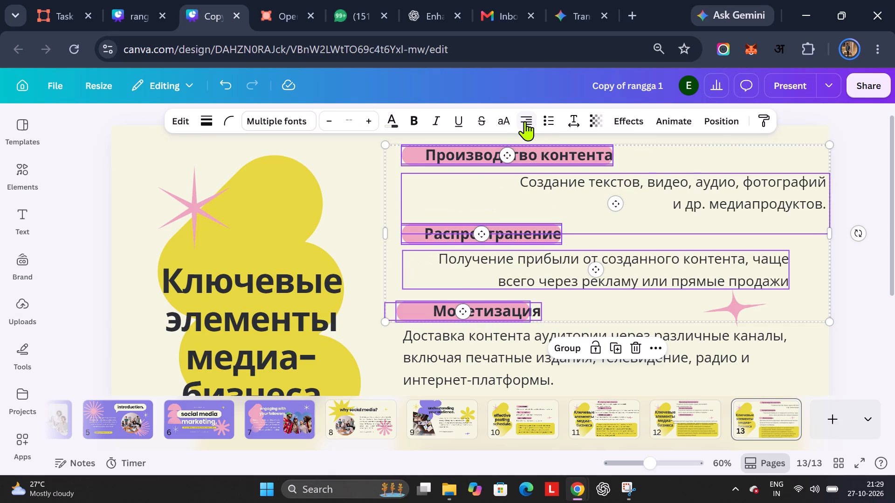
click(525, 121)
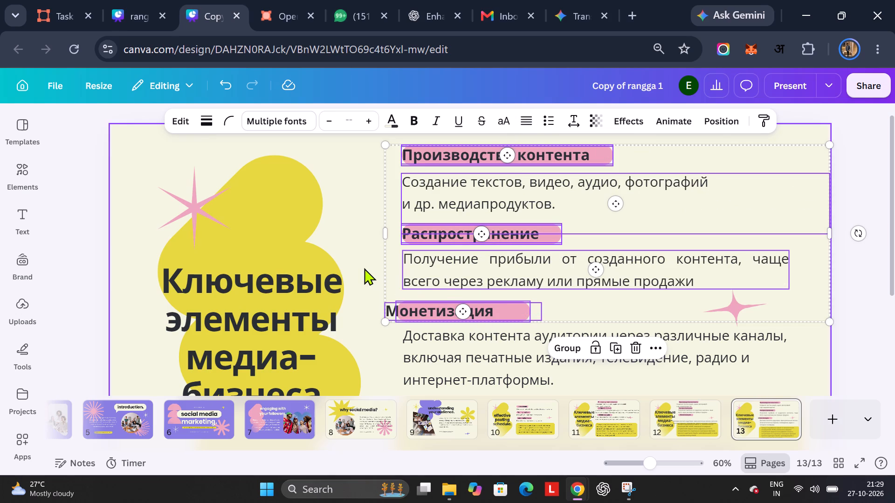
click(364, 268)
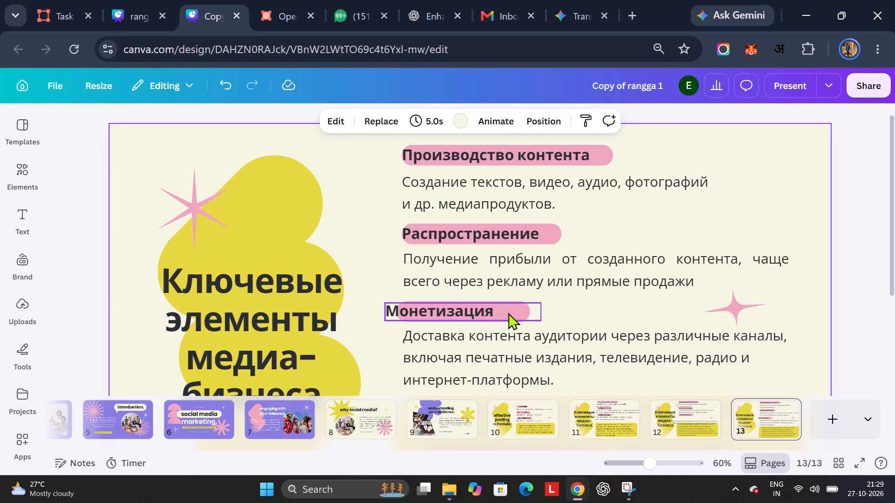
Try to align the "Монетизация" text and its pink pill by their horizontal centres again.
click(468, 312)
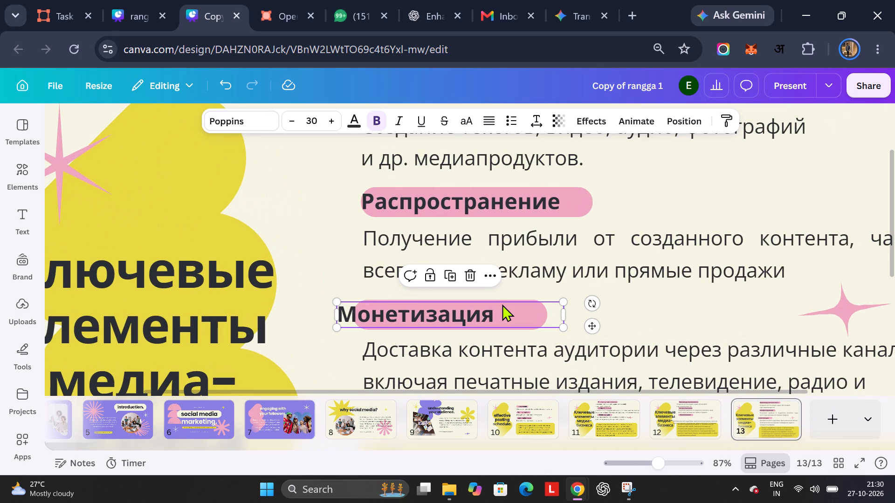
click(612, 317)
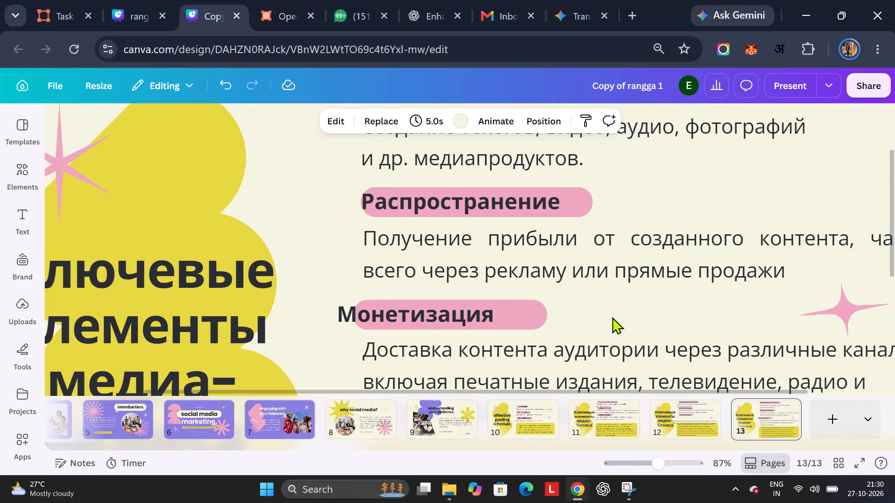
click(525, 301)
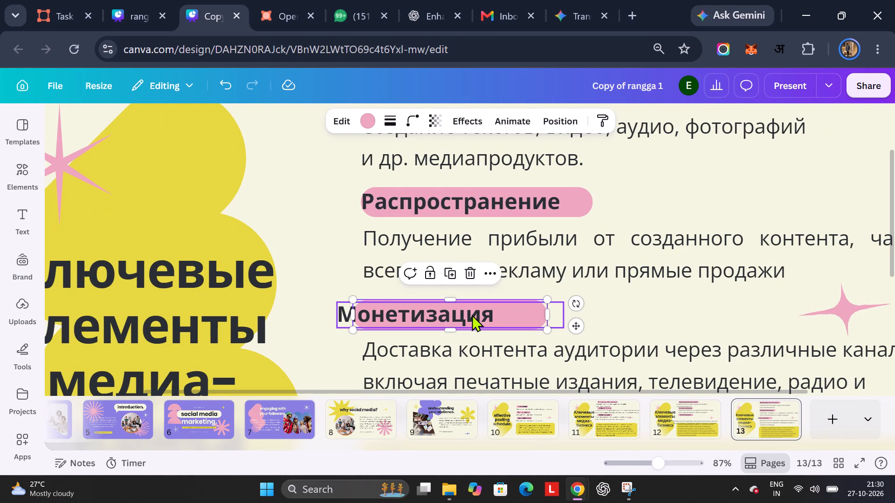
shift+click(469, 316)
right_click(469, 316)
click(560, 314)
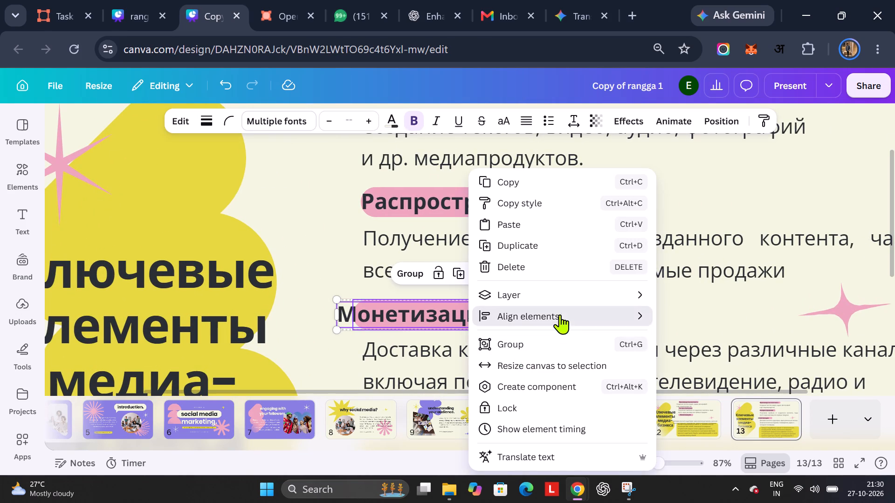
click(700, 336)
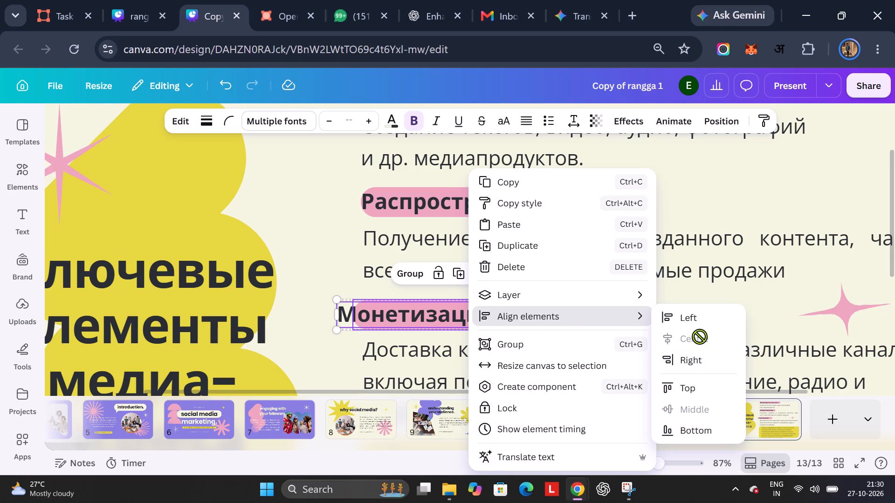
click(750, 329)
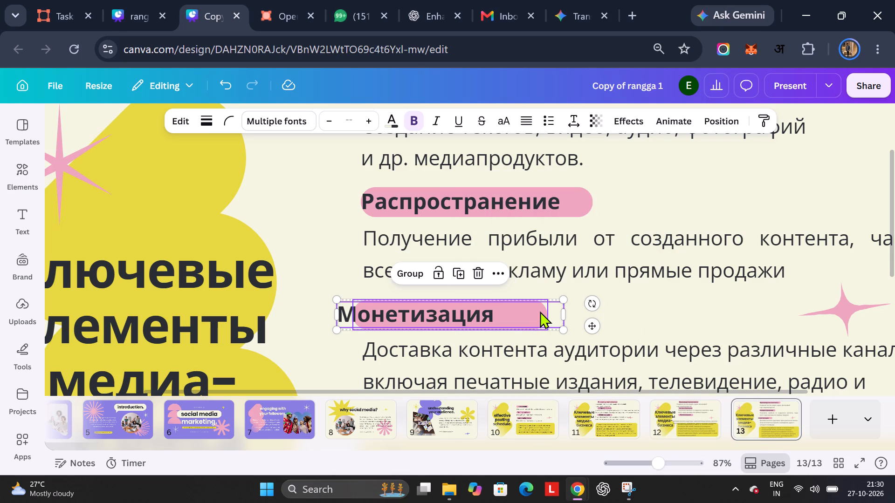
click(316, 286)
Move the "Монетизация" heading text onto its pink pill and narrow its text box to fit the word.
click(354, 319)
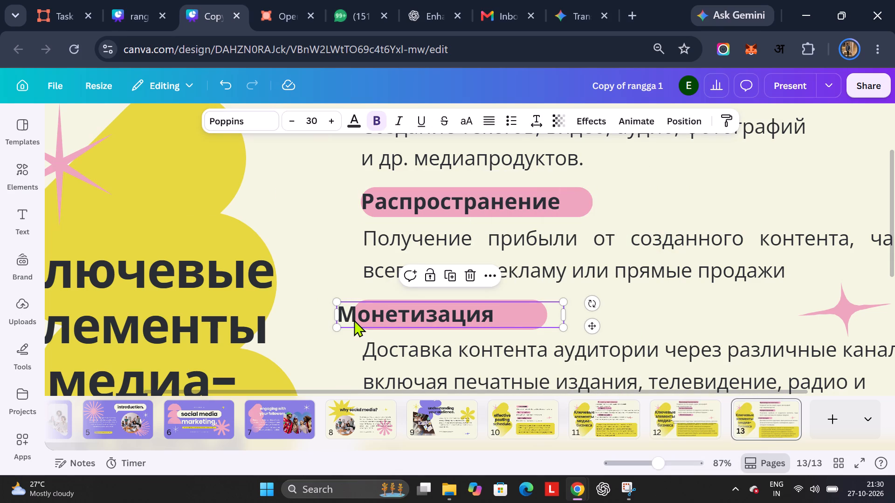
shift+drag(368, 315, 397, 318)
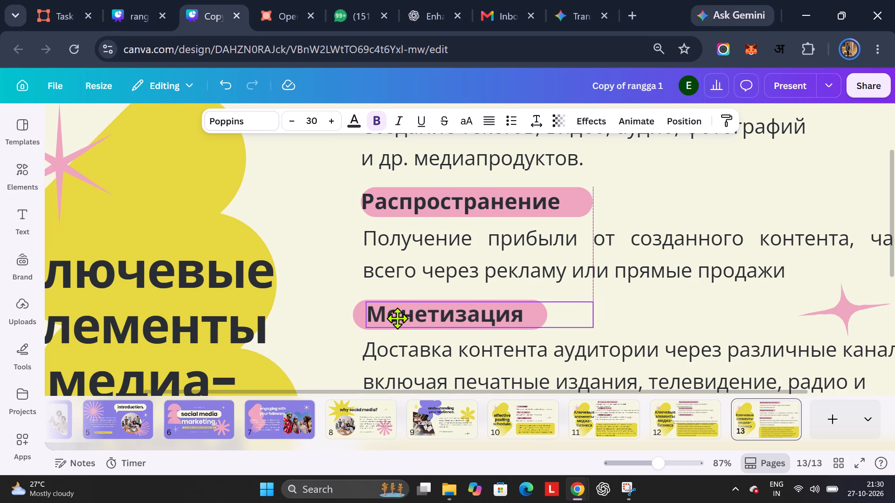
shift+drag(397, 318, 398, 318)
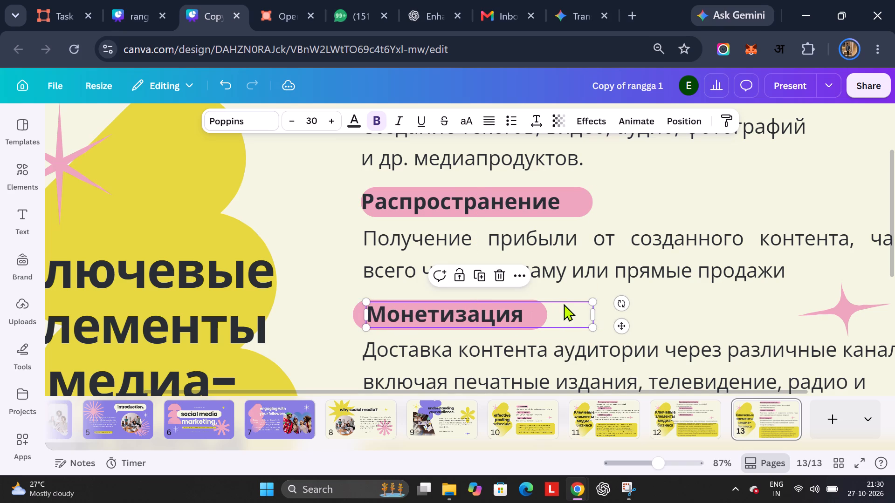
drag(594, 311, 588, 311)
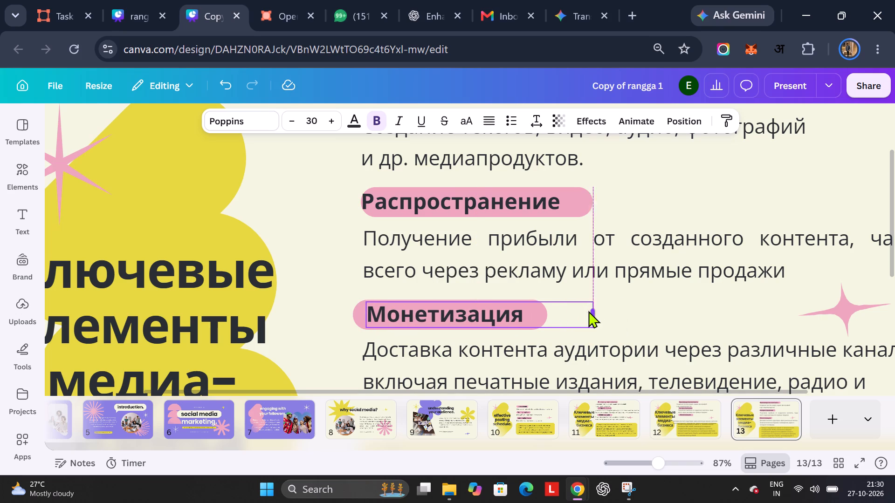
drag(588, 311, 527, 317)
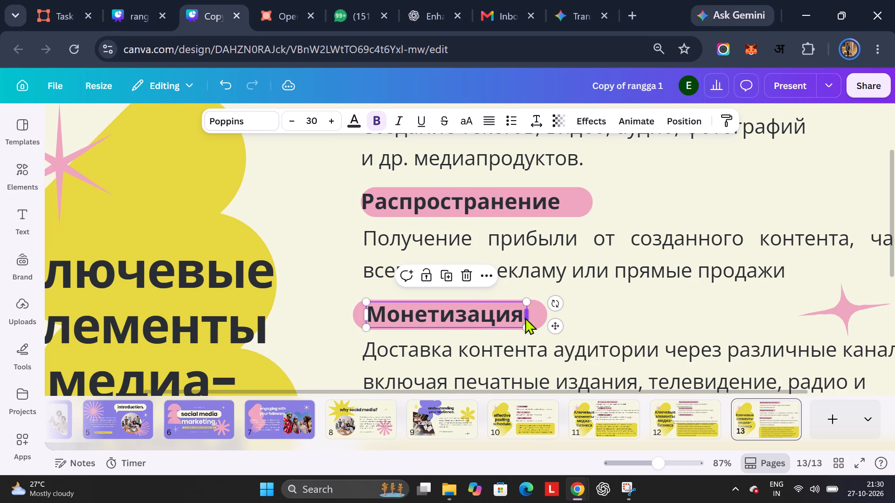
click(597, 316)
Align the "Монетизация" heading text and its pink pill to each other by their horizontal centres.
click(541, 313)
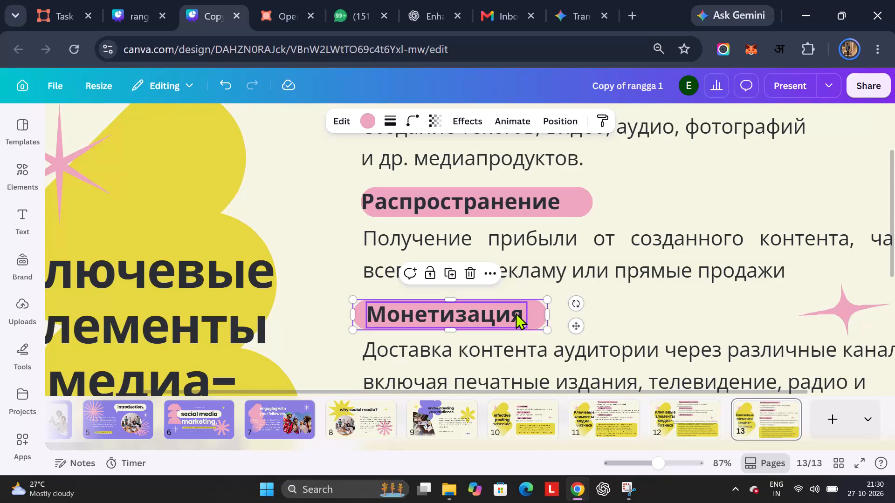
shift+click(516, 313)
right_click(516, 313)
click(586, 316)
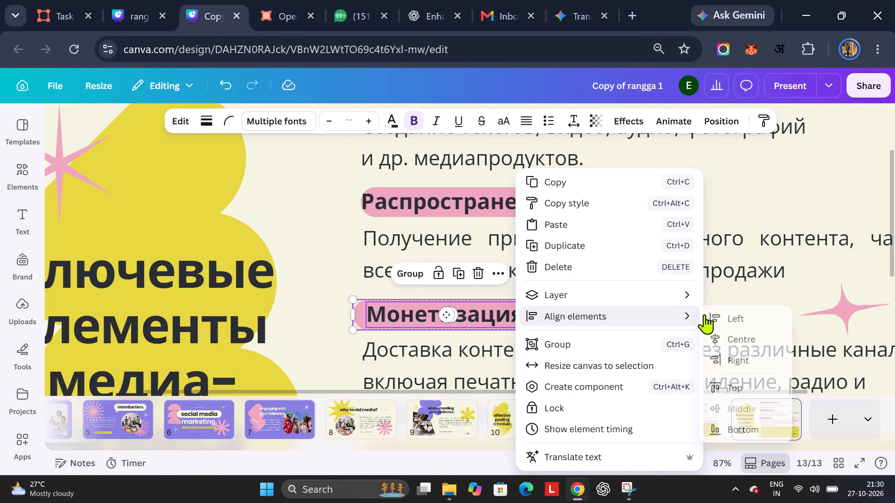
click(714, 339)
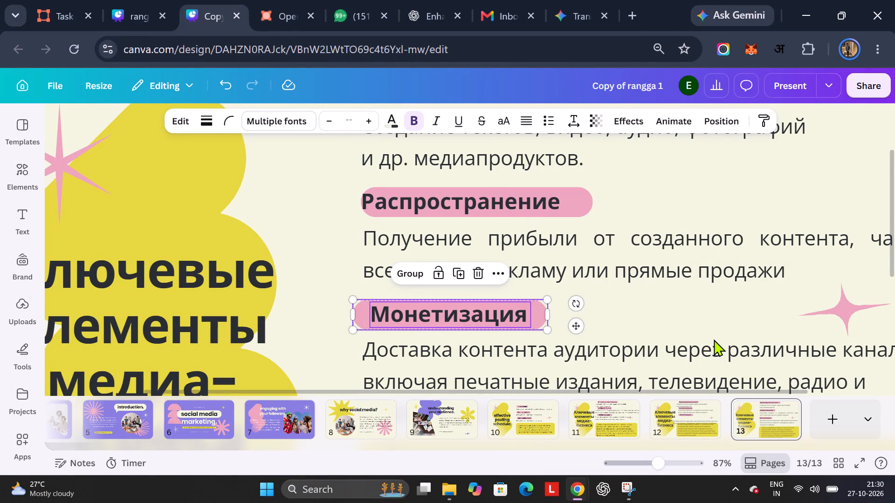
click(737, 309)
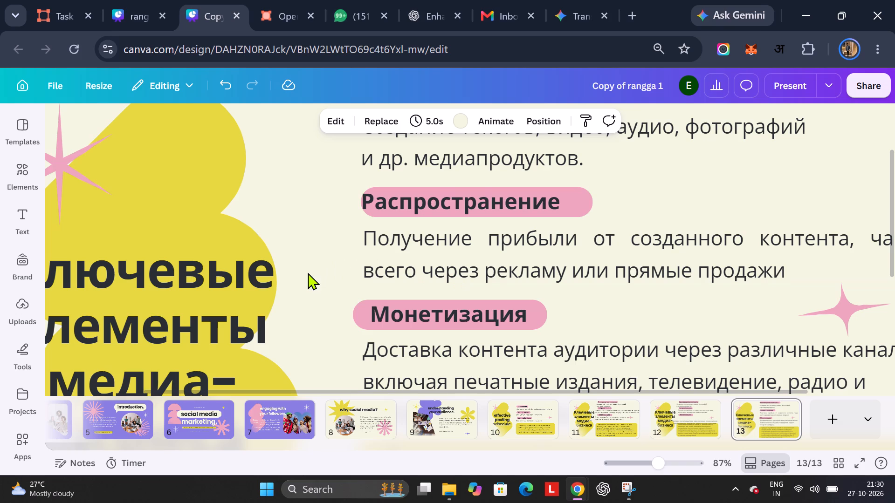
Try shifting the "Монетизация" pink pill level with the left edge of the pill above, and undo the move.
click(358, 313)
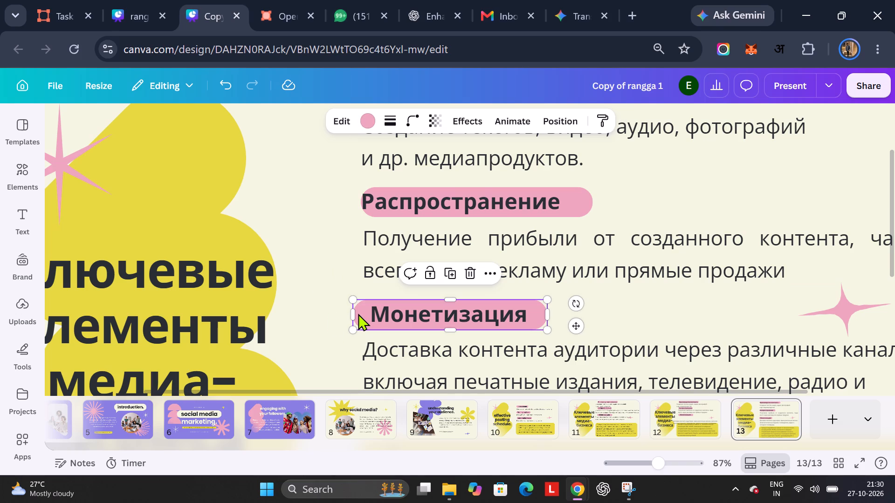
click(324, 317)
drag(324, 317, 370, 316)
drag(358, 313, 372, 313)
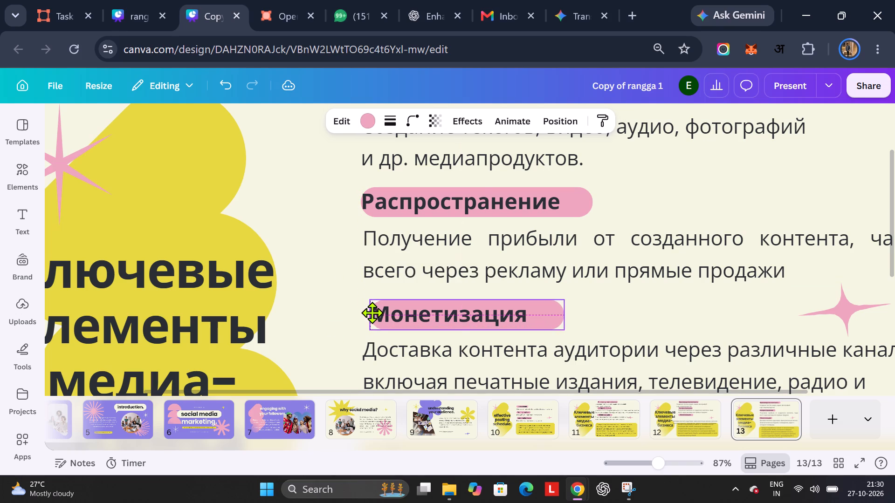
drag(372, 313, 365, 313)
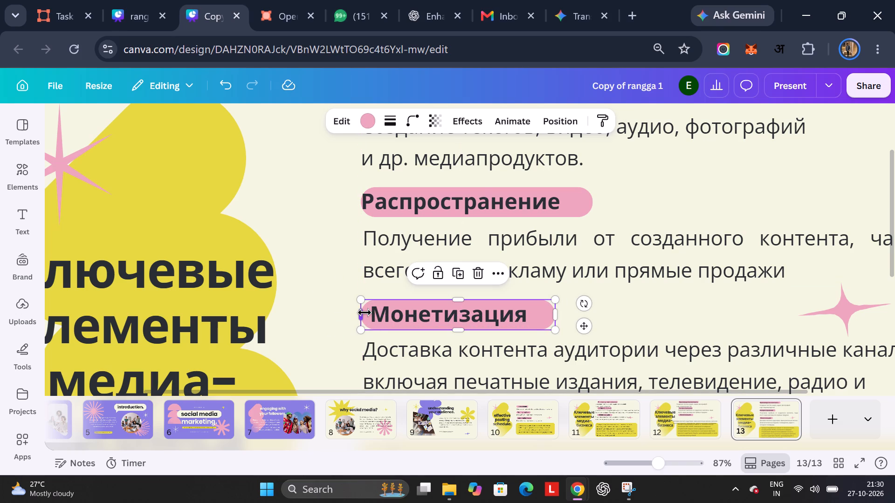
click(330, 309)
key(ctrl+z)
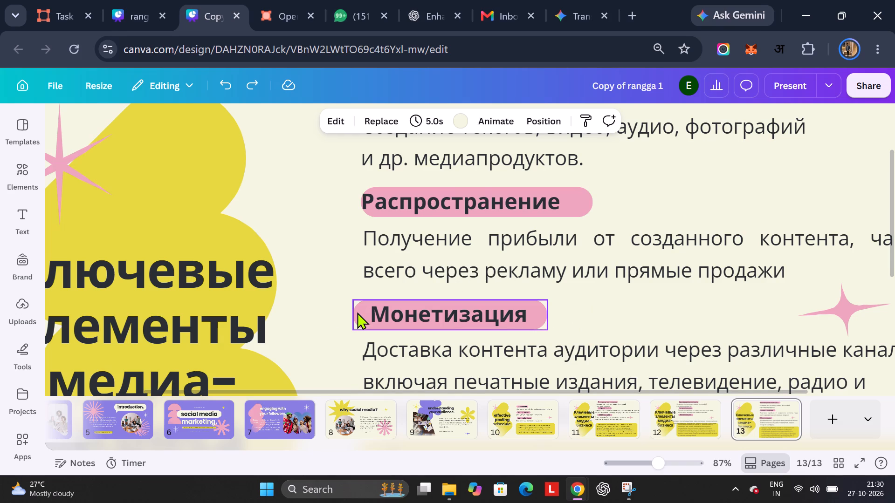
Move the "Монетизация" pink pill so its left edge lines up with the two pills above it.
scroll(357, 312, up, 1)
scroll(357, 312, down, 1)
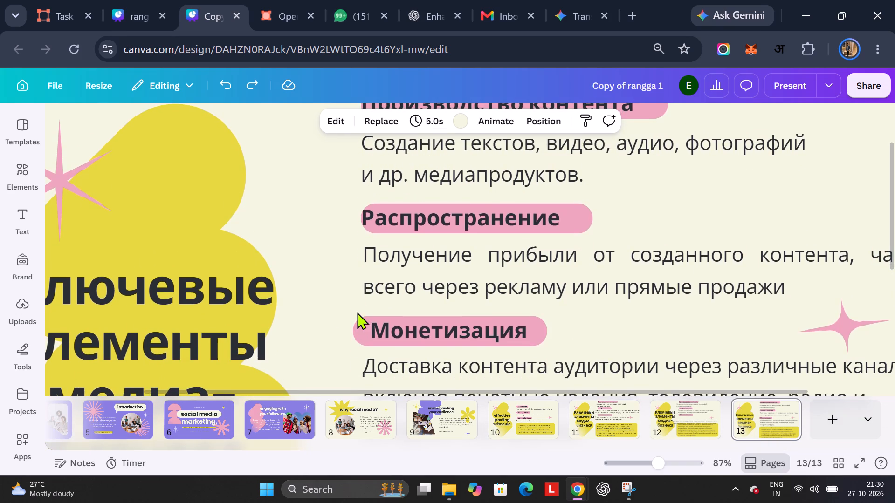
scroll(356, 270, up, 1)
scroll(393, 210, down, 1)
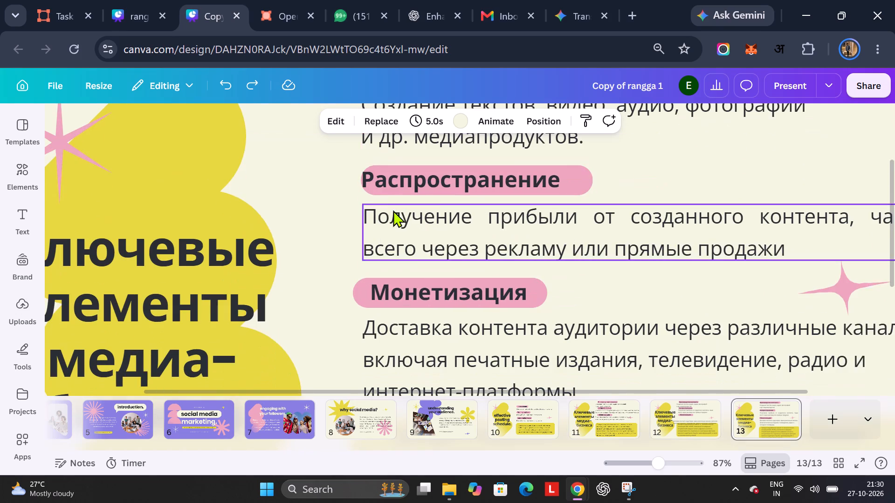
scroll(471, 193, up, 1)
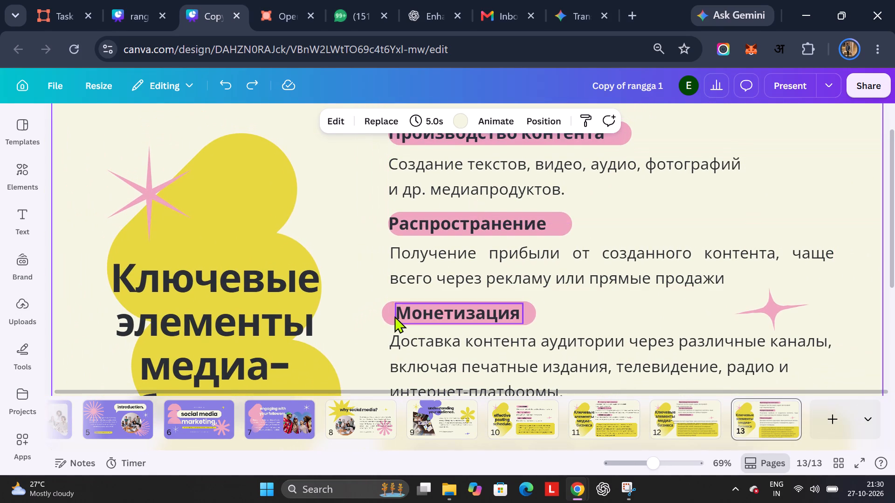
drag(390, 316, 396, 315)
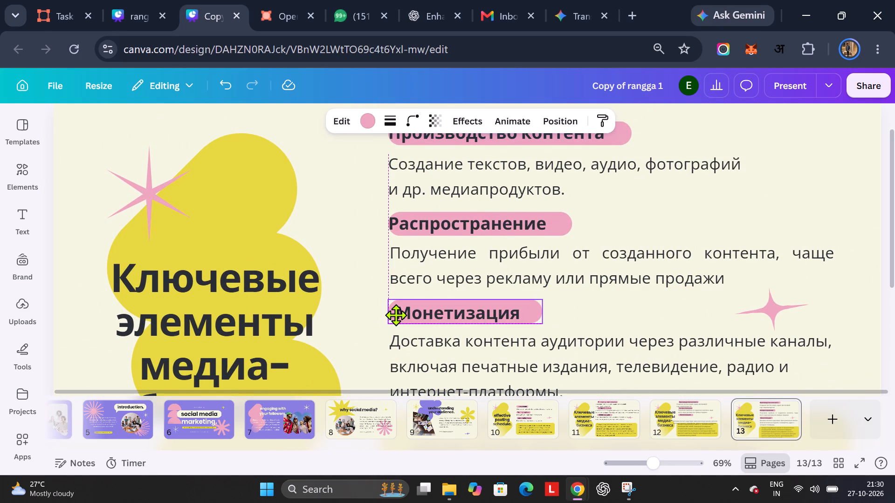
drag(396, 315, 395, 316)
scroll(408, 193, up, 1)
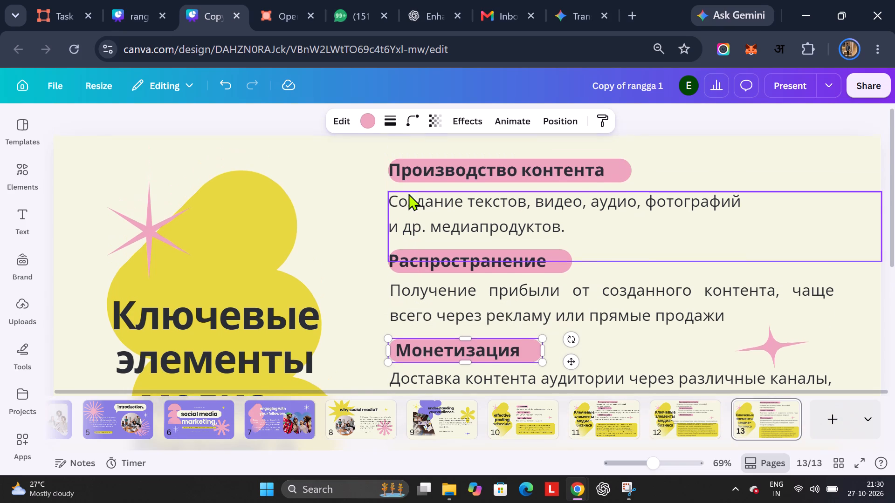
scroll(408, 193, up, 1)
click(338, 230)
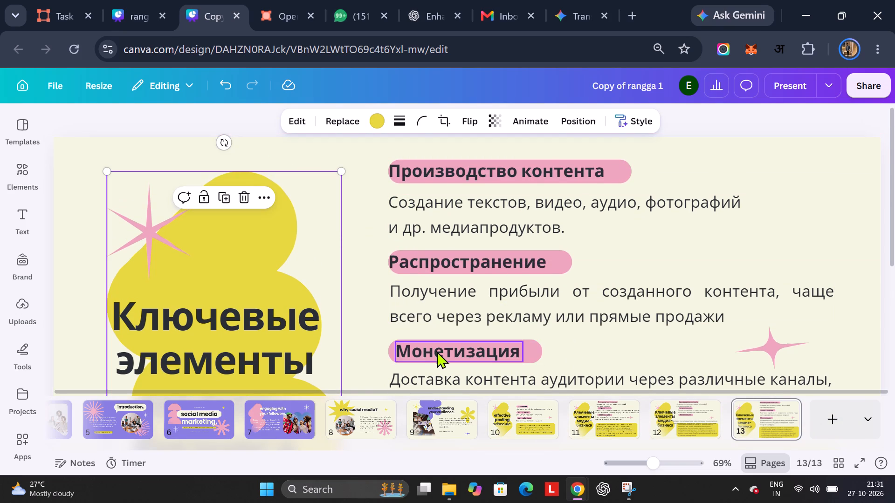
Centre the "Монетизация" heading text horizontally on its repositioned pink pill using element alignment.
click(436, 351)
drag(558, 347, 503, 348)
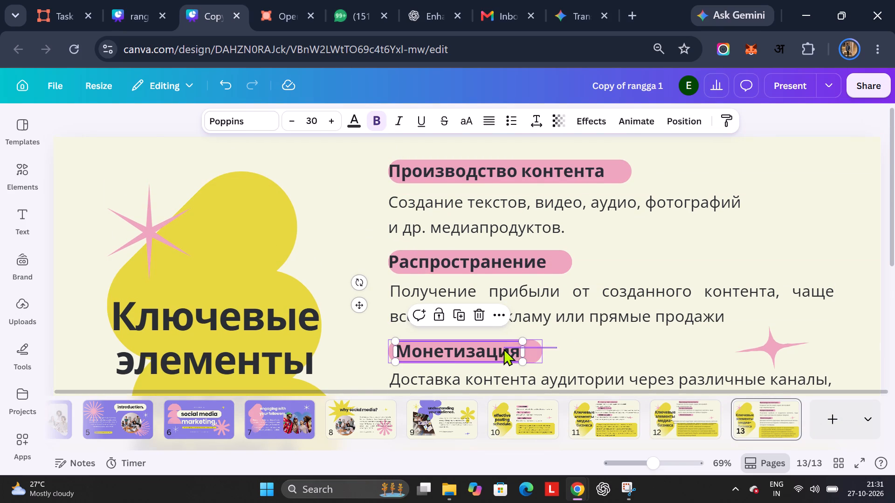
drag(503, 348, 502, 351)
click(514, 312)
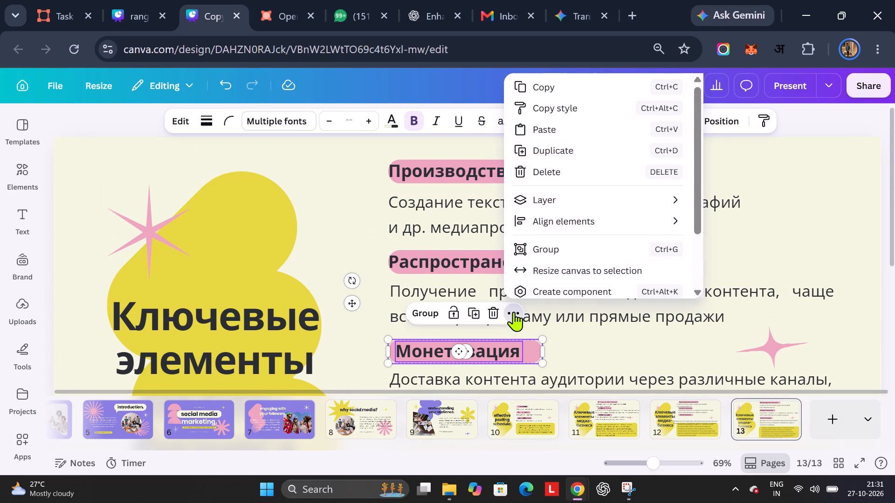
click(562, 216)
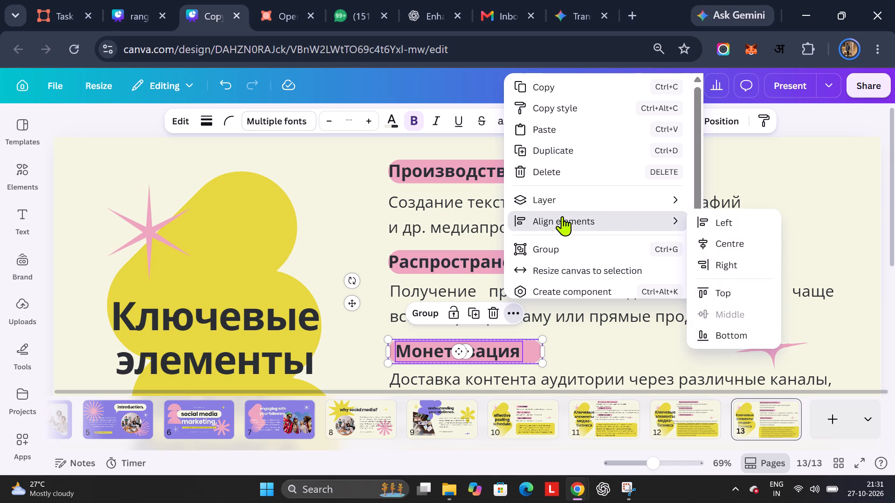
click(720, 241)
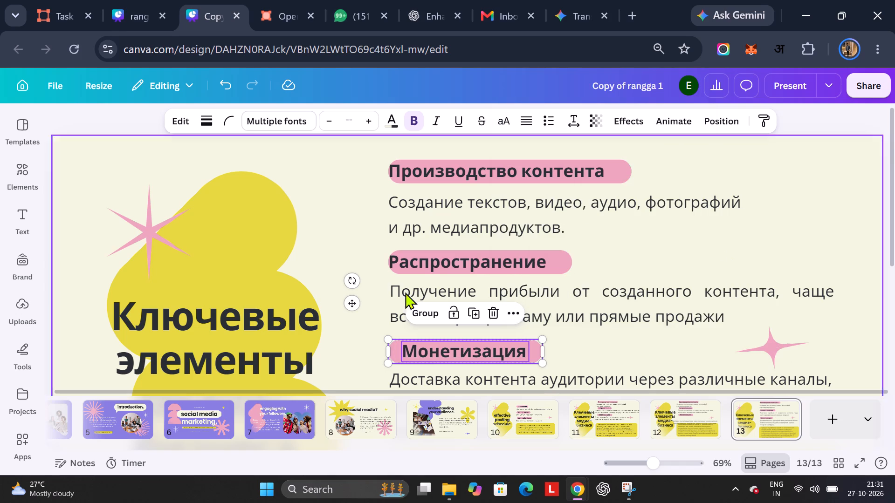
click(361, 233)
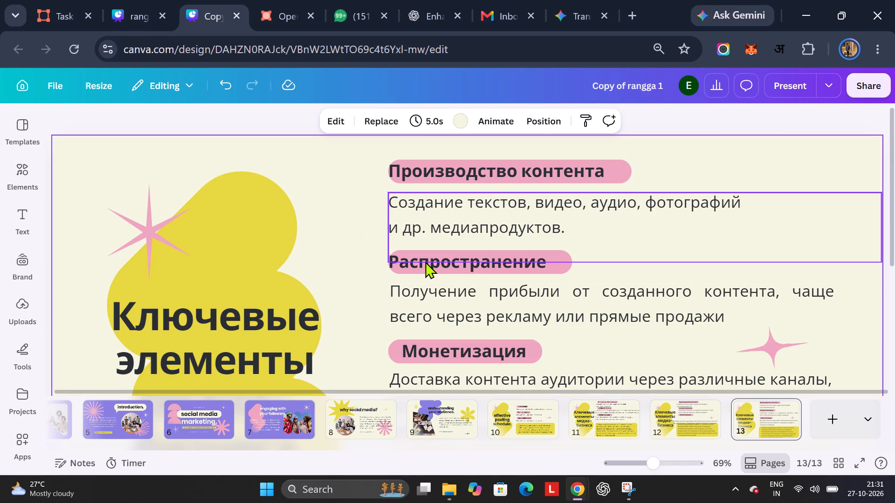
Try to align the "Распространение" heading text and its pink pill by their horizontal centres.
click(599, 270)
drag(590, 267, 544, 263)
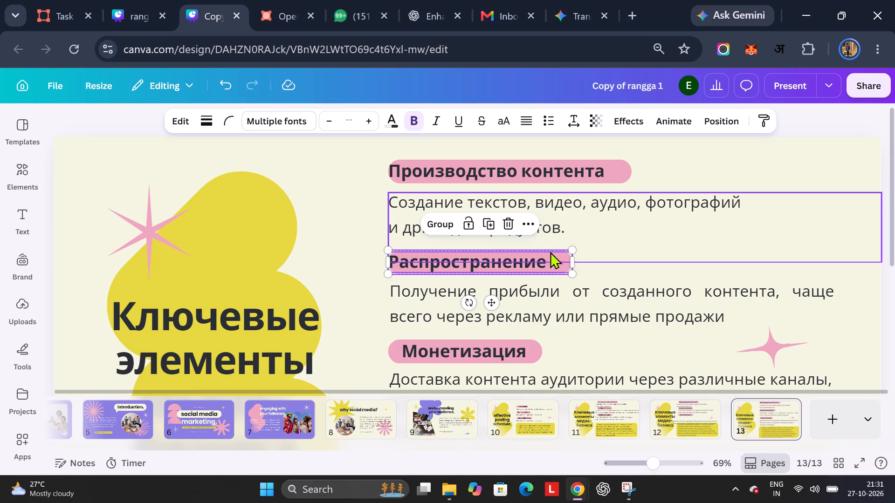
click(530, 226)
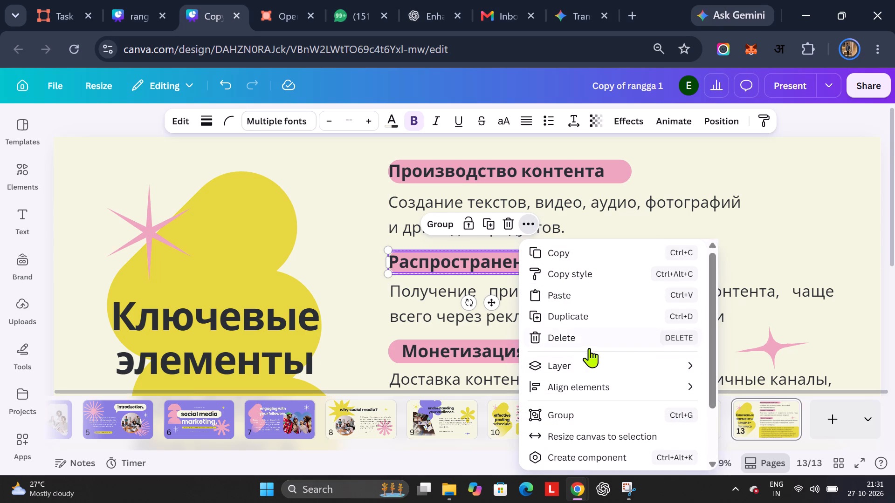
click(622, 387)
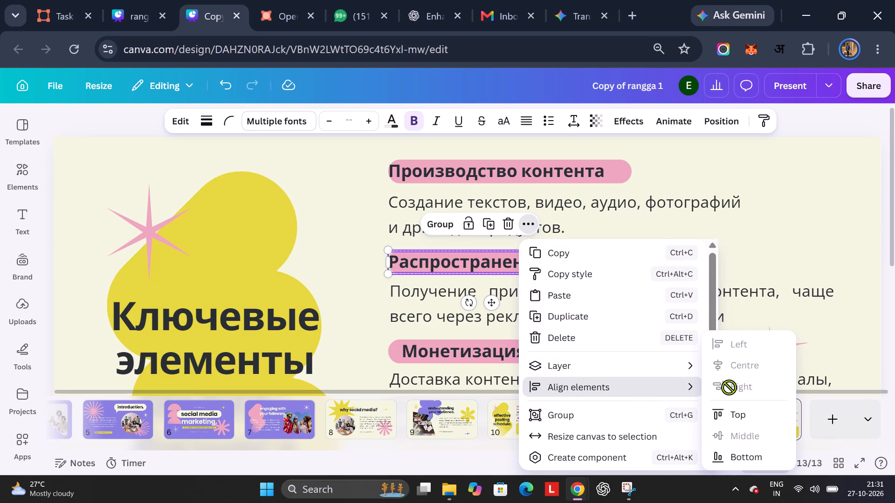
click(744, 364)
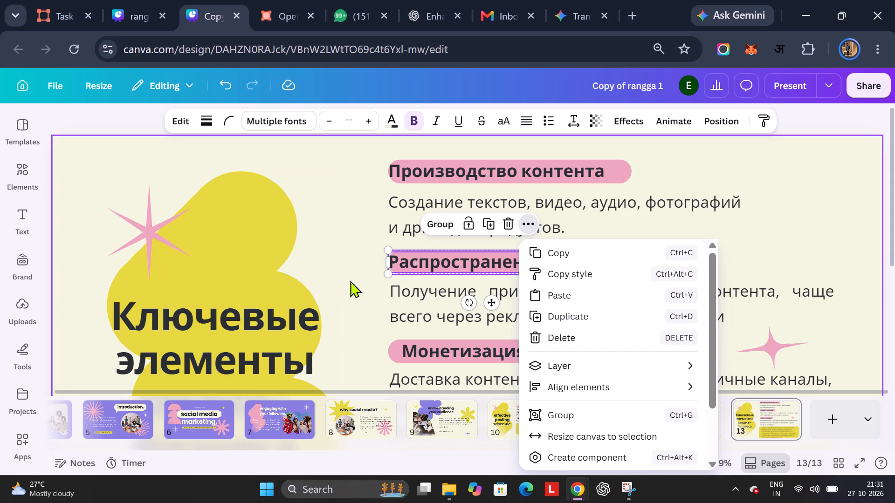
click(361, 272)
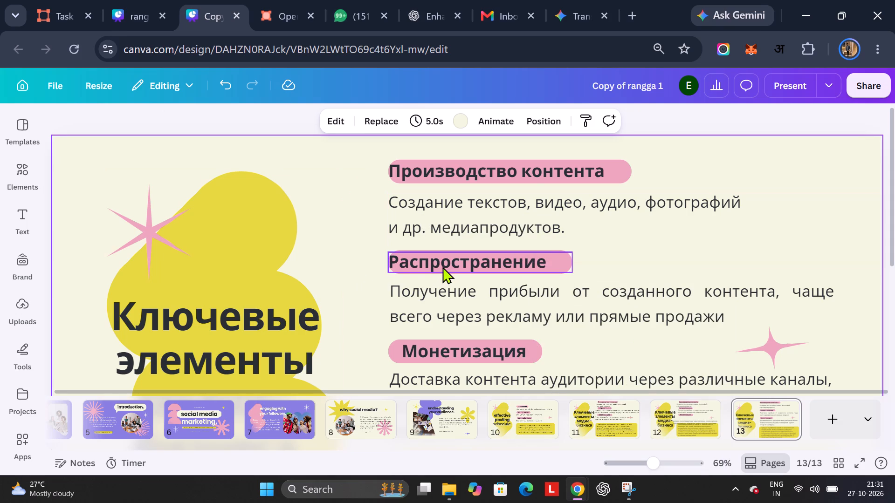
Move the "Распространение" heading text inward on its pink pill so it starts in line with the "Монетизация" text.
click(442, 265)
drag(442, 265, 451, 266)
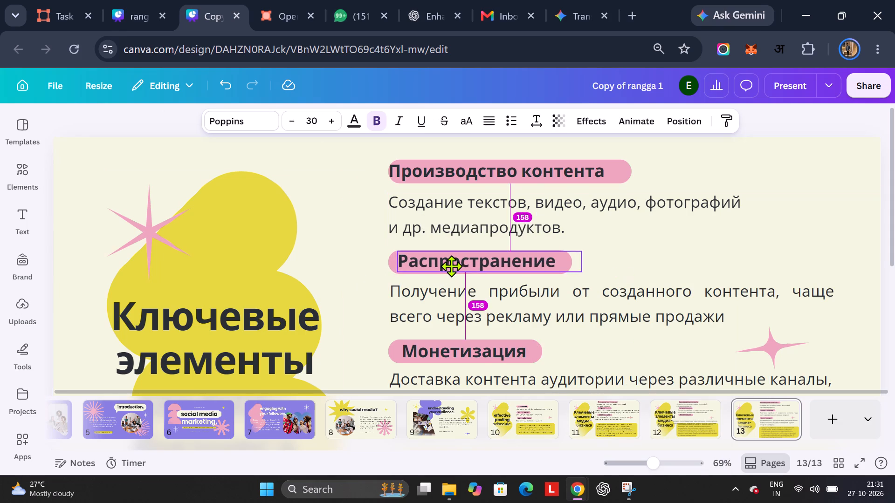
drag(451, 266, 452, 264)
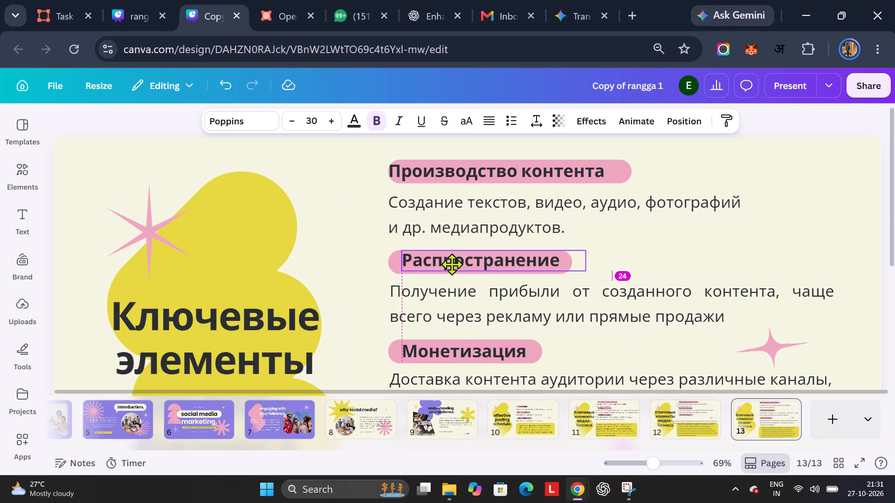
drag(452, 264, 451, 264)
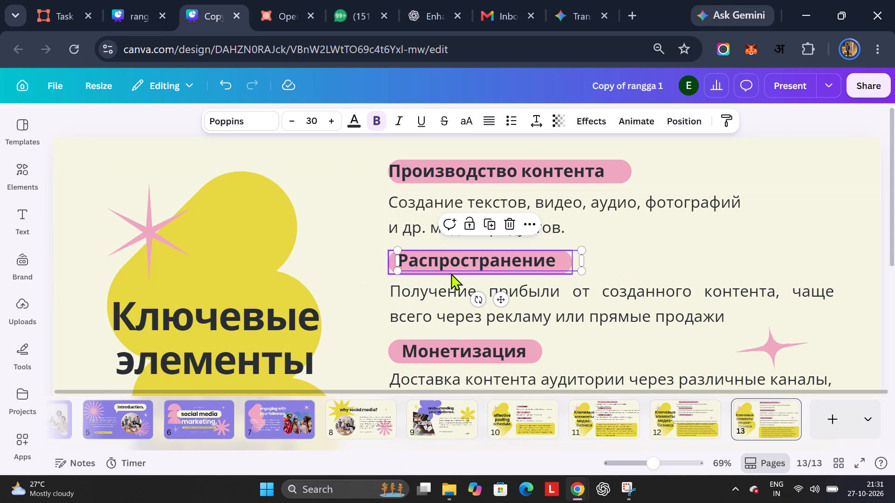
drag(451, 267, 456, 266)
click(323, 229)
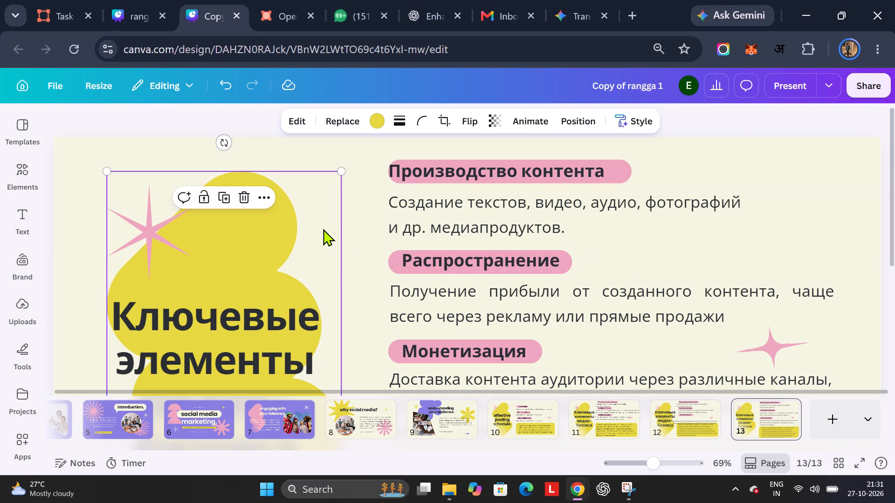
Move the "Производство контента" heading text inward on its pink pill so it starts in line with the two headings below.
click(413, 175)
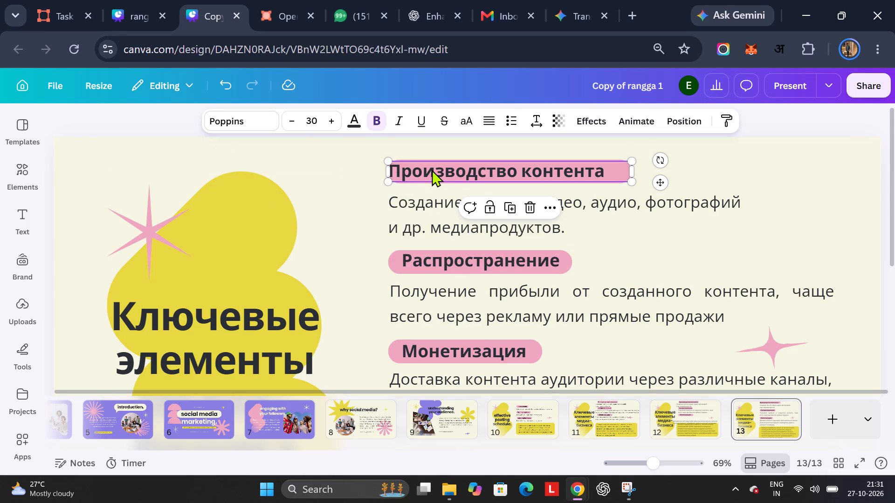
drag(457, 169, 471, 168)
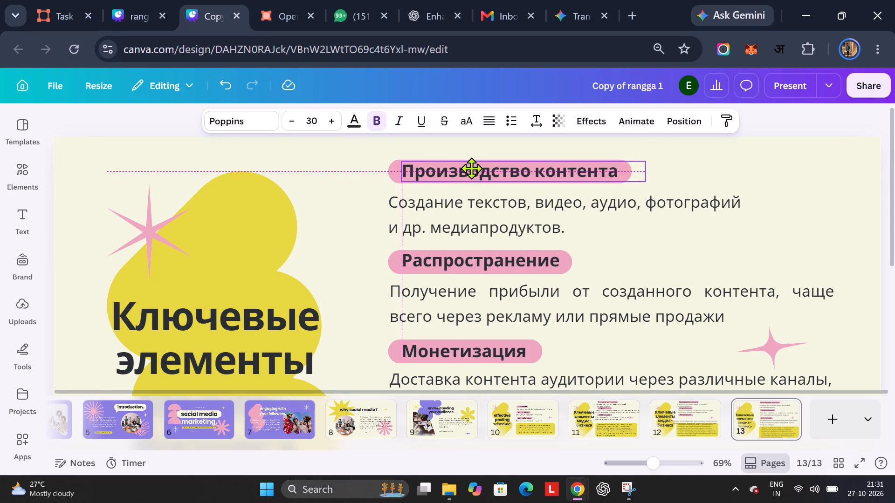
drag(471, 168, 470, 168)
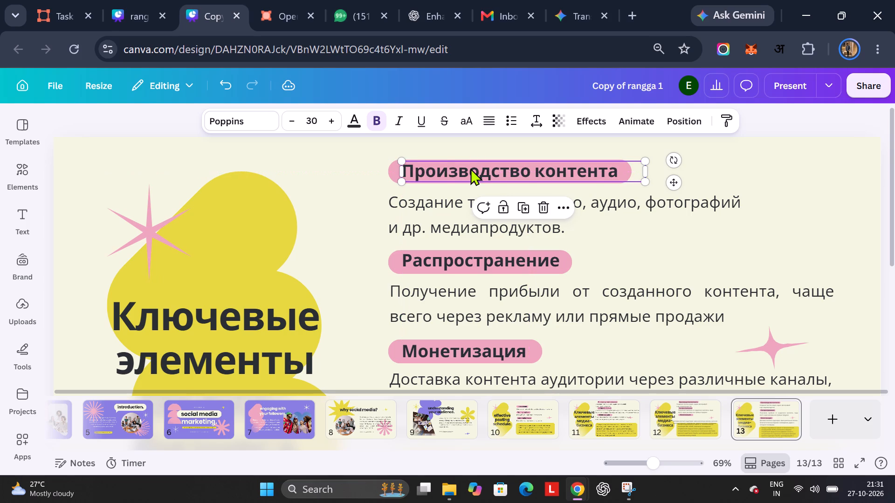
click(338, 167)
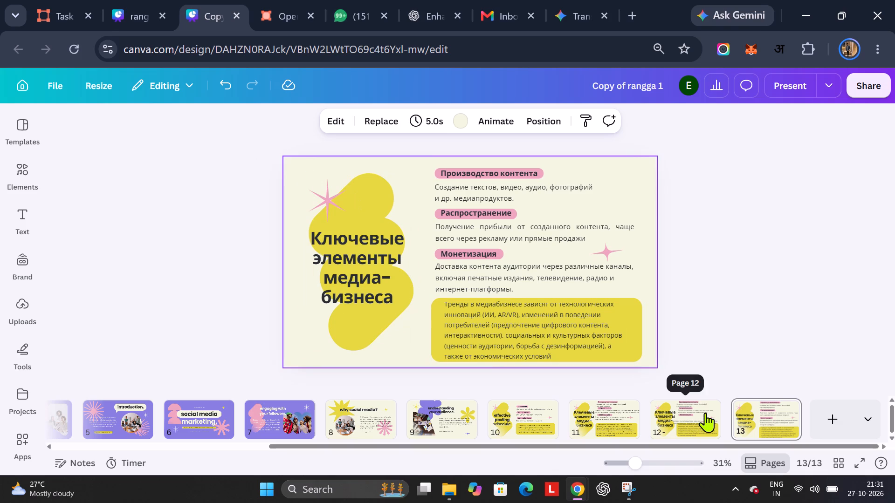
Compare the corrected slide 13 with slides 10, 11 and 12, including the title font size on slides 10 and 13.
click(522, 426)
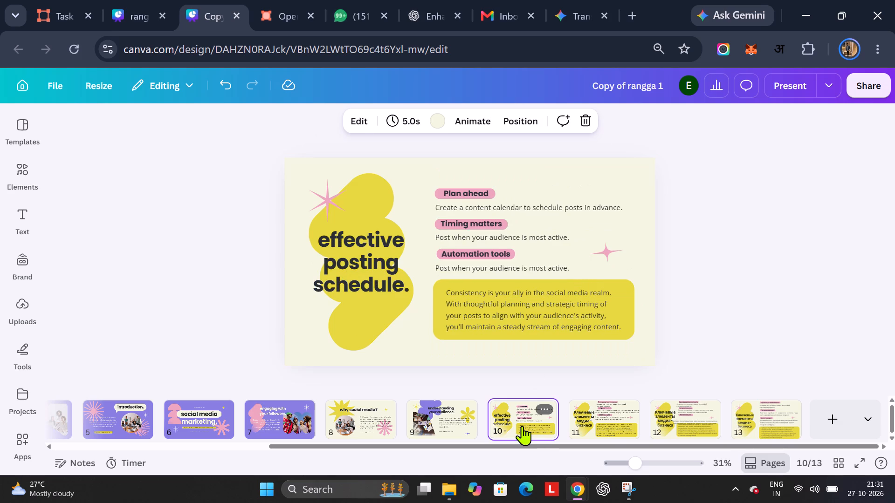
click(610, 414)
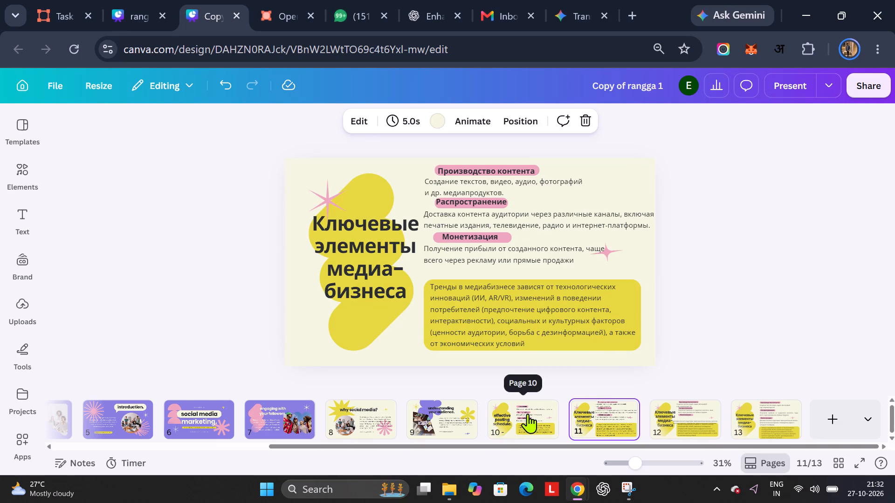
click(679, 414)
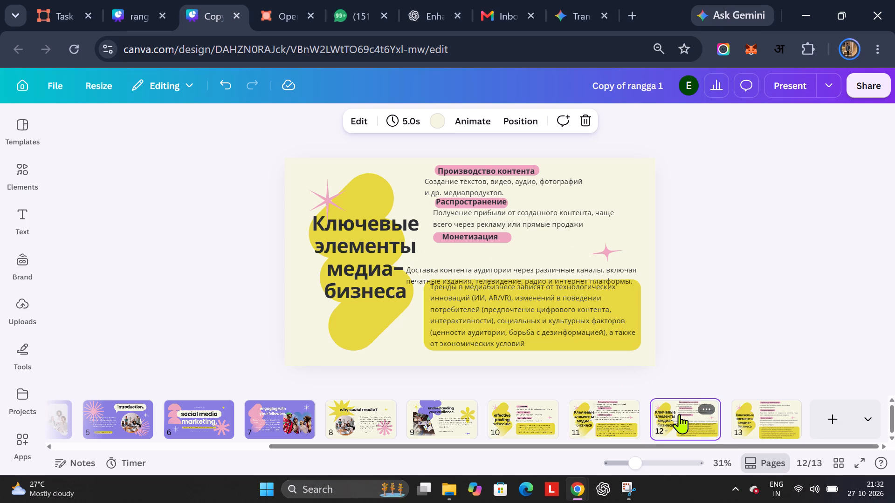
click(749, 422)
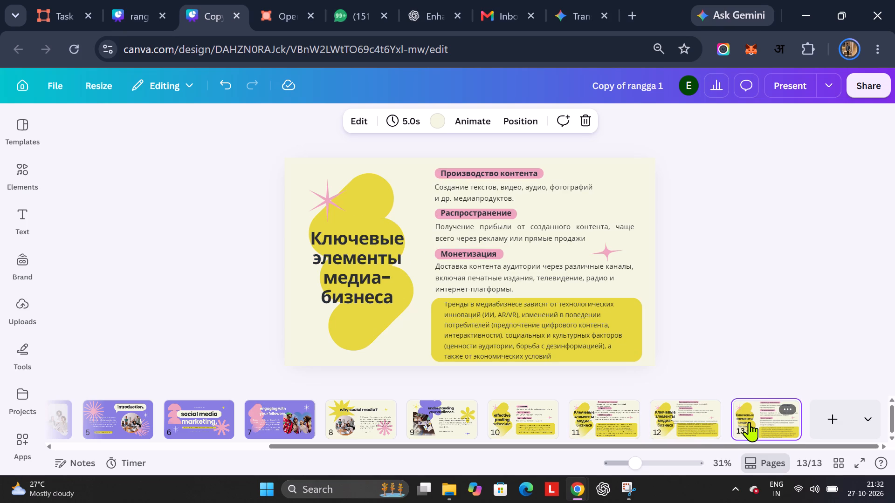
click(506, 421)
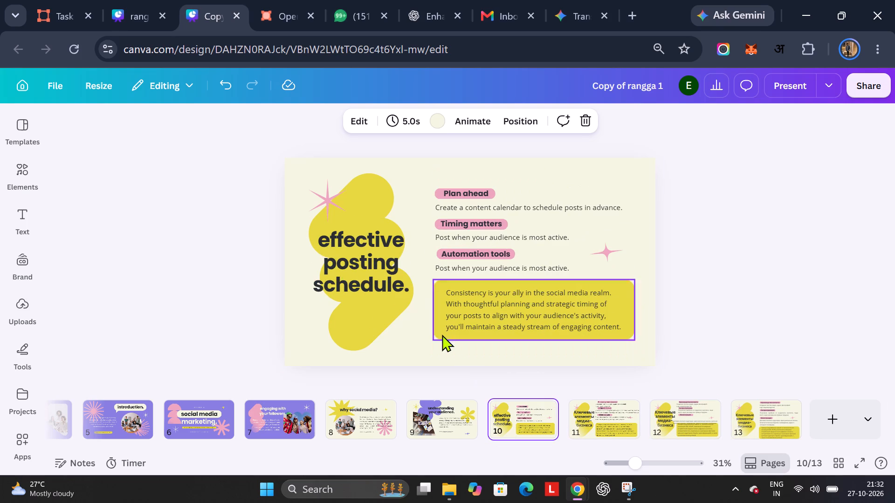
click(740, 414)
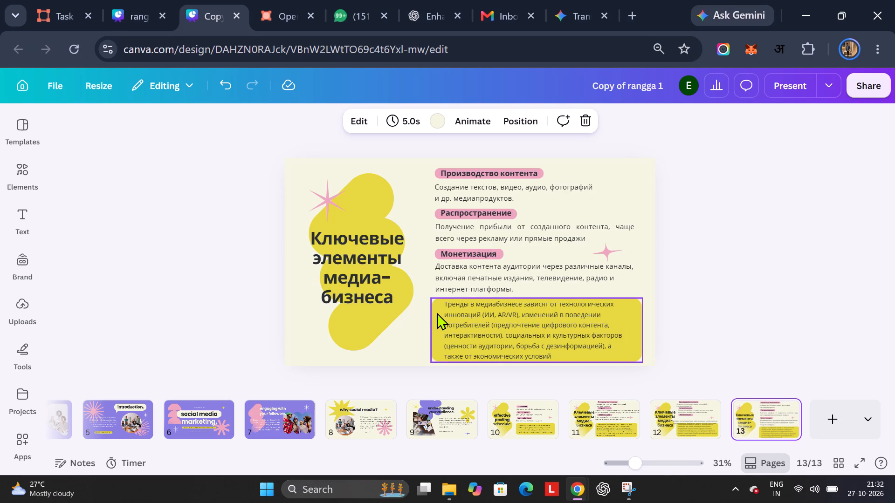
click(503, 418)
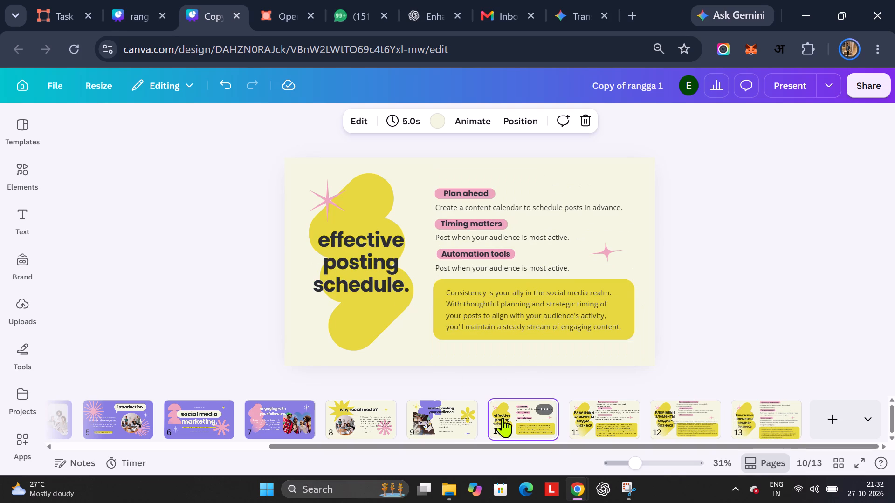
click(337, 244)
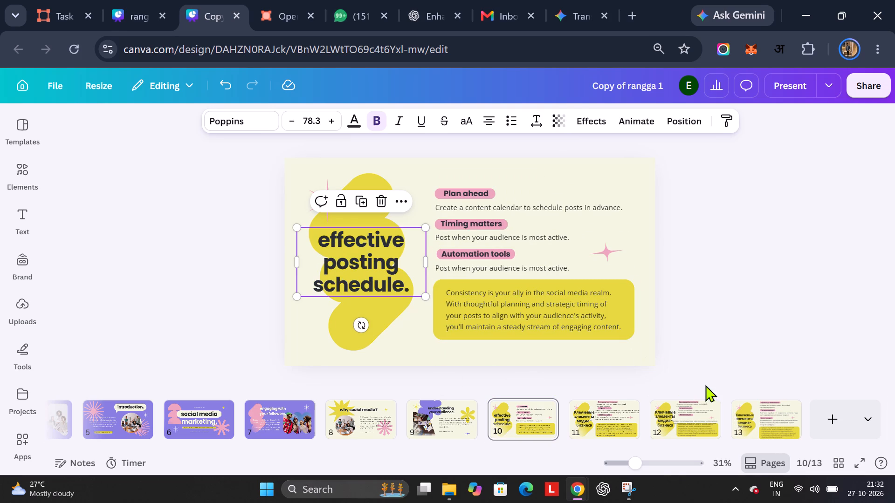
click(739, 420)
click(351, 256)
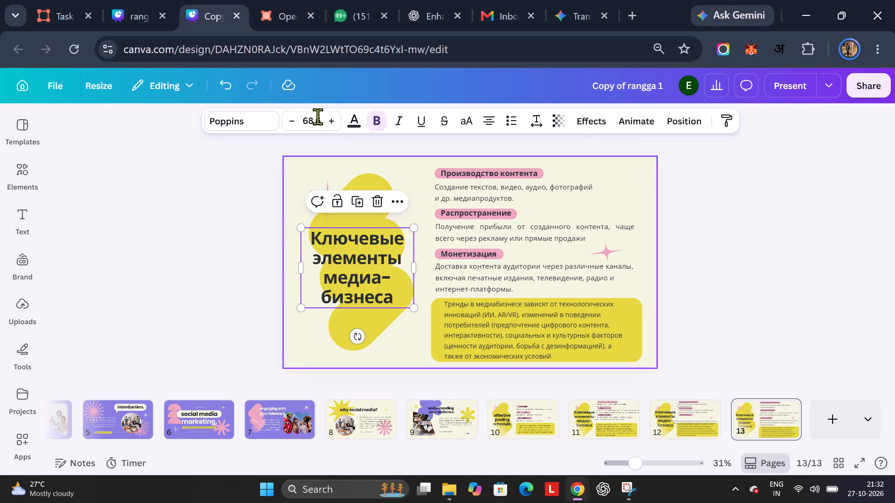
click(508, 412)
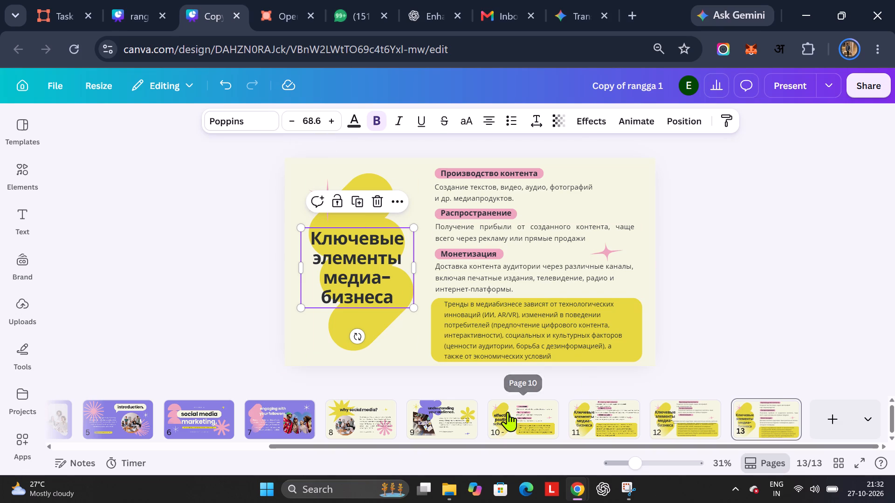
click(376, 268)
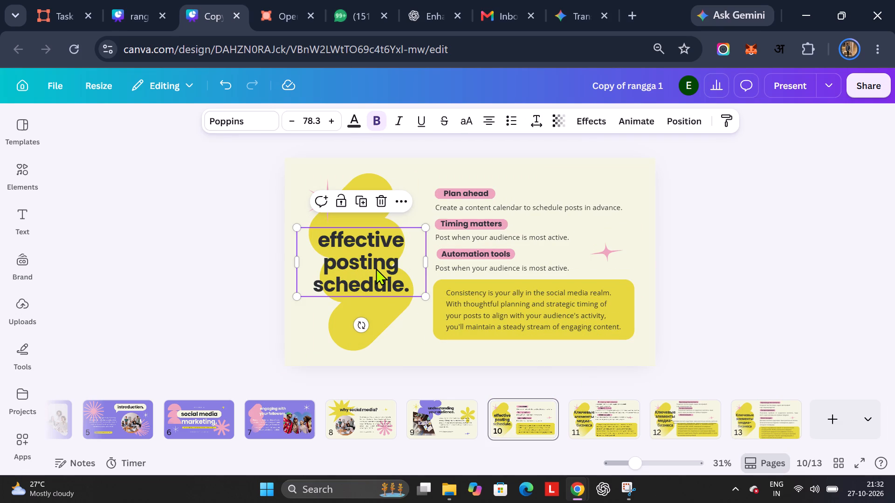
click(758, 416)
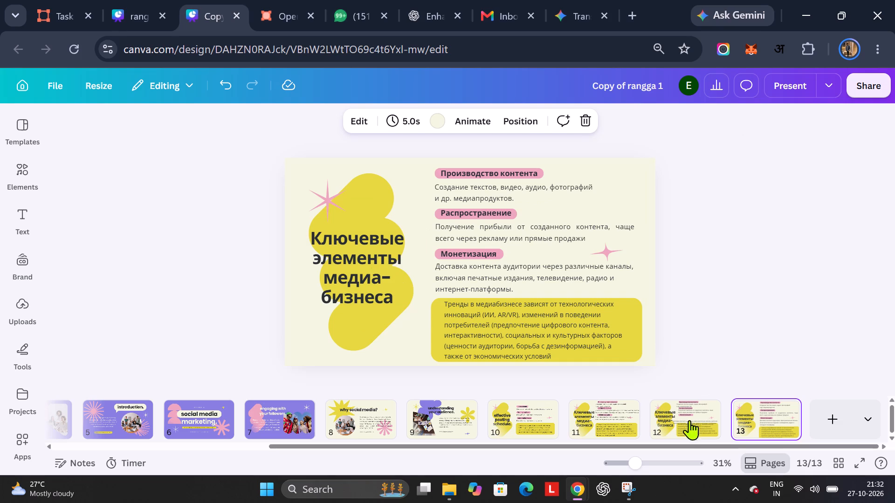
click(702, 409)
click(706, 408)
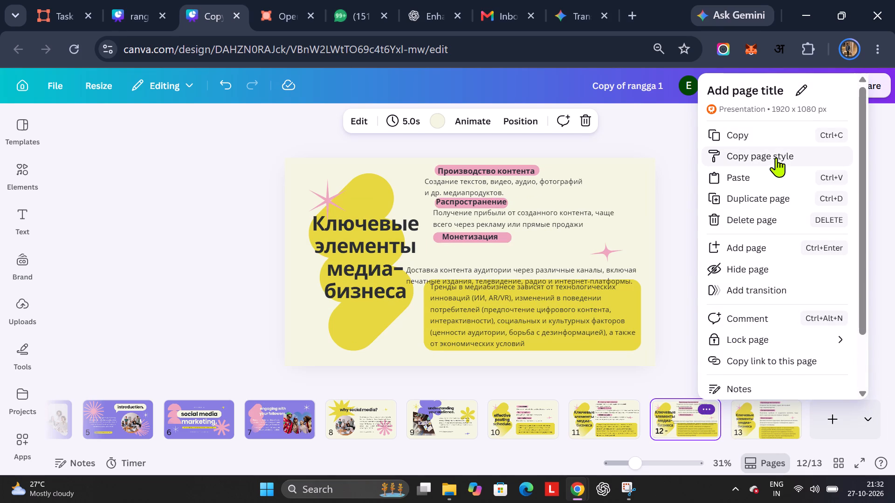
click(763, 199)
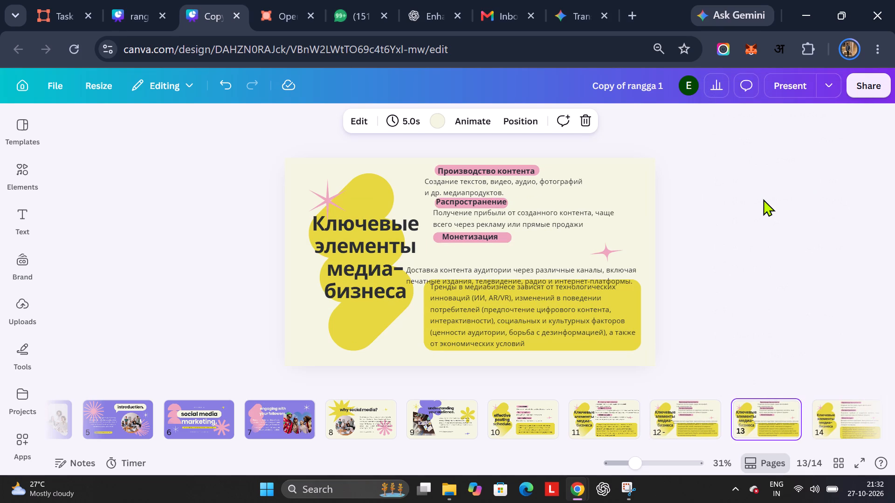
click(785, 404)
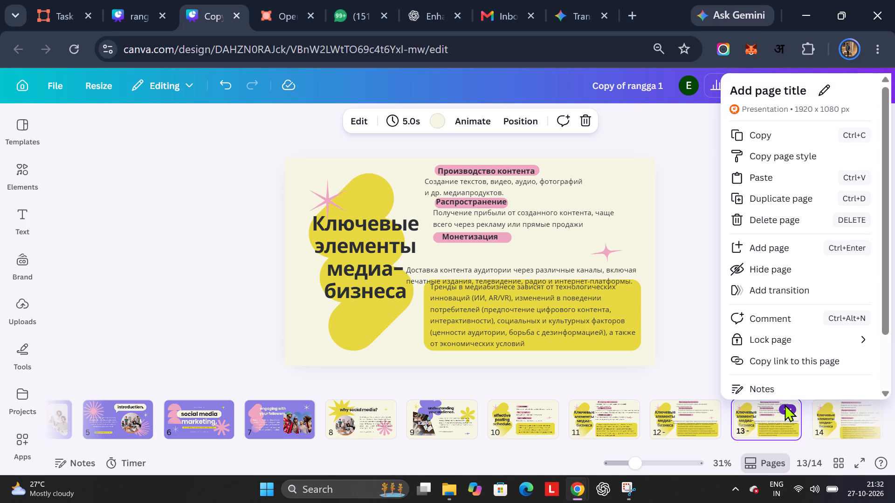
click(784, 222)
Delete slide 12, the intermediate draft between the broken Russian slide and the corrected one.
click(704, 408)
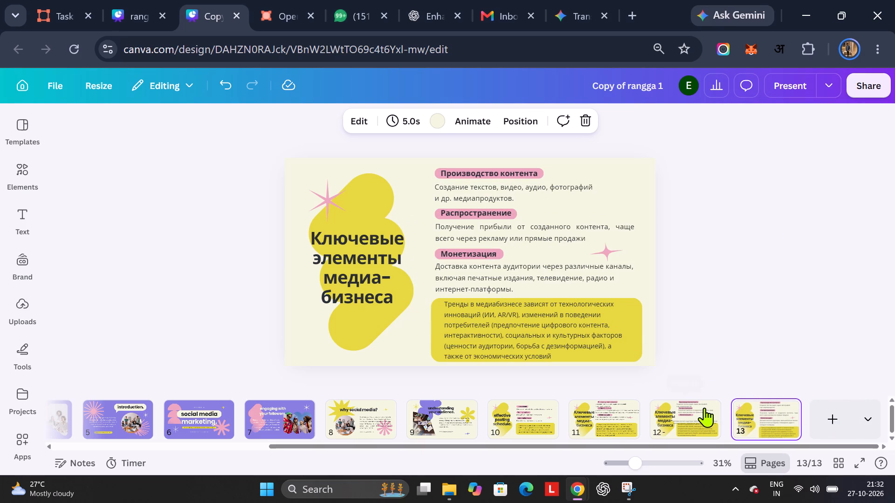
click(707, 405)
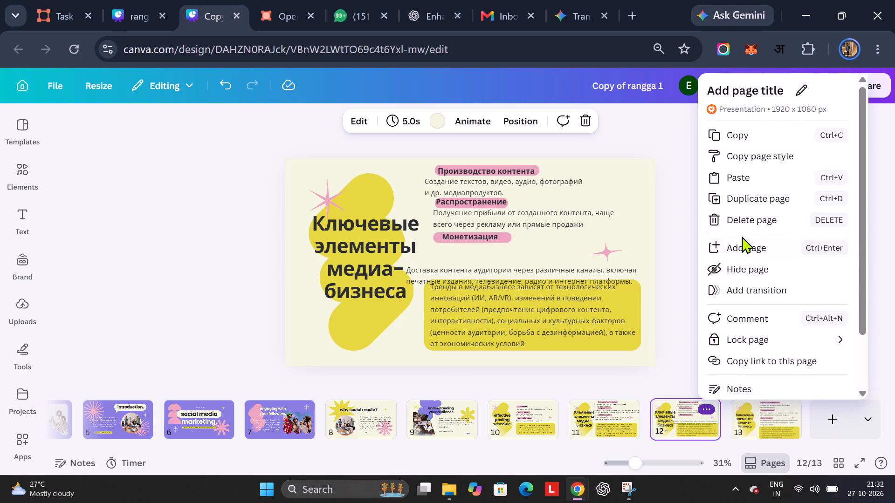
click(757, 221)
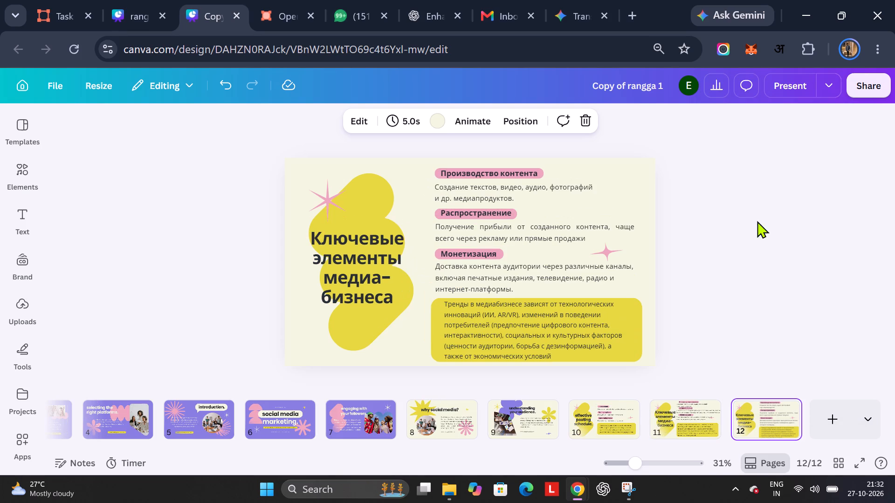
click(672, 410)
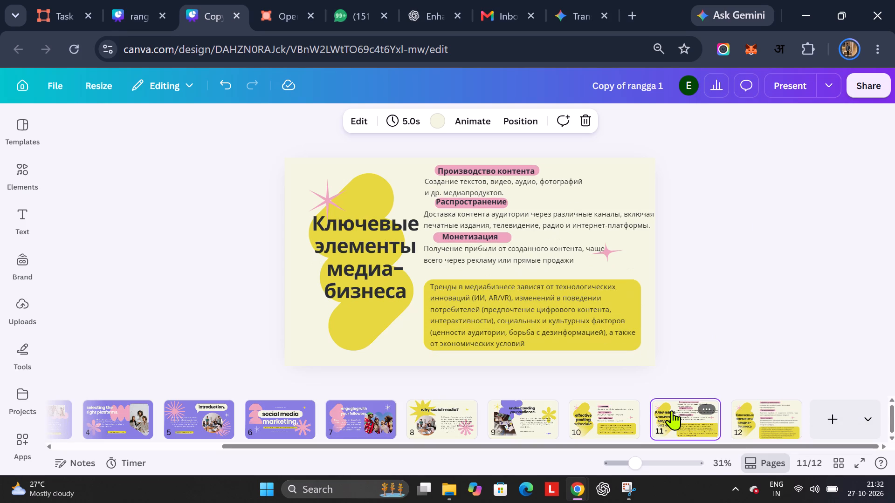
click(753, 421)
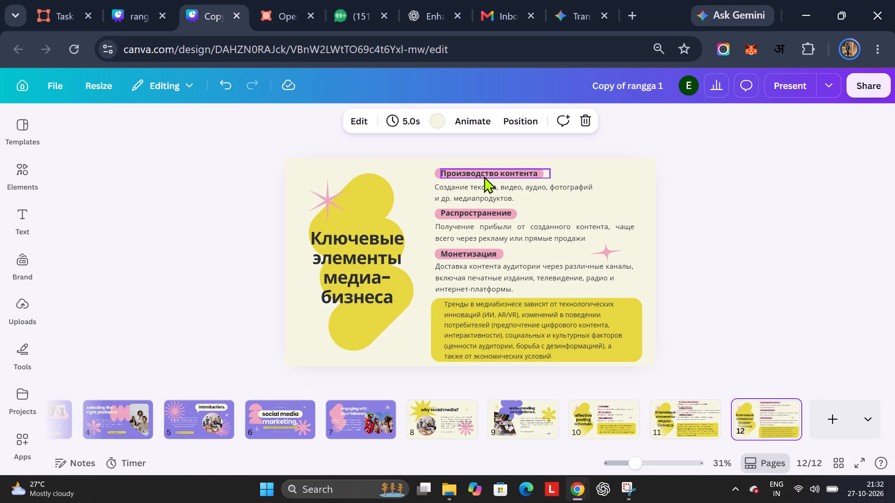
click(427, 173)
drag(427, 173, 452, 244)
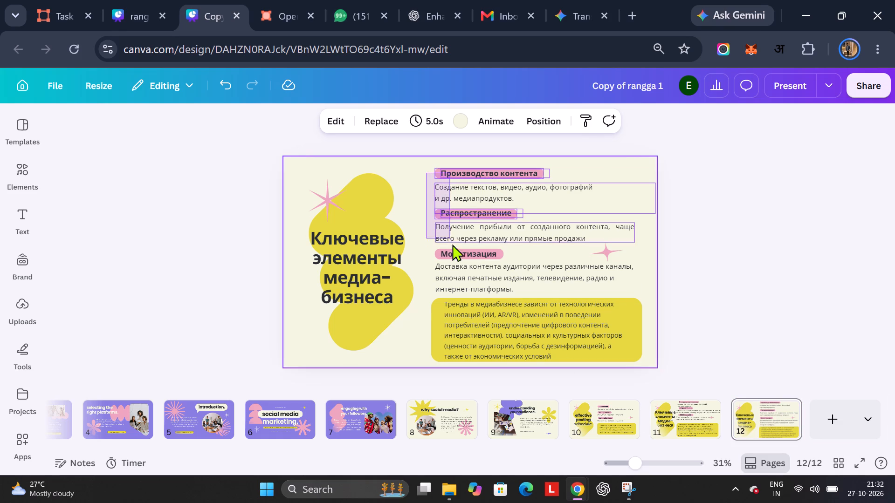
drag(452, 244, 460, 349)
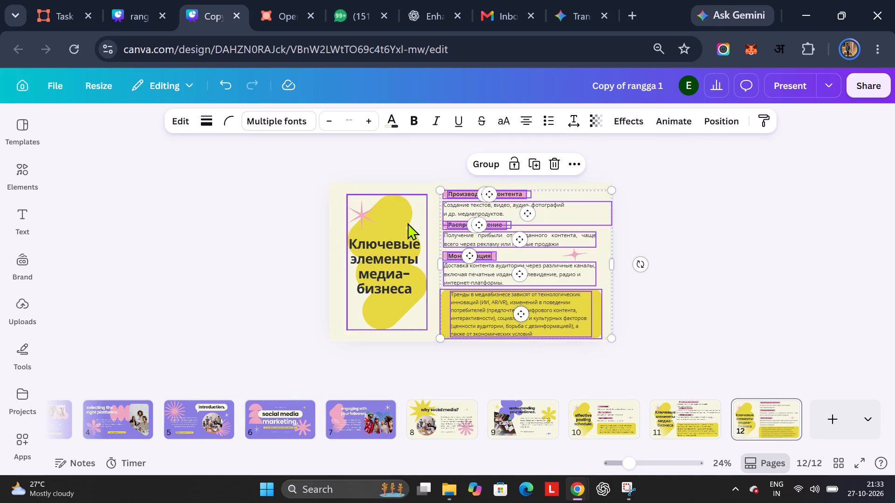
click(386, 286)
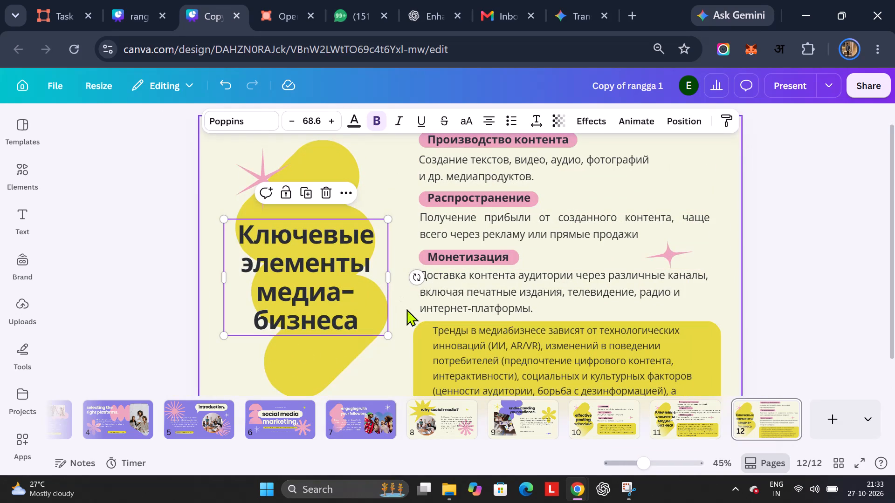
Move the yellow rounded box on the last slide so its left edge lines up with the pink pills above.
click(427, 329)
click(427, 329)
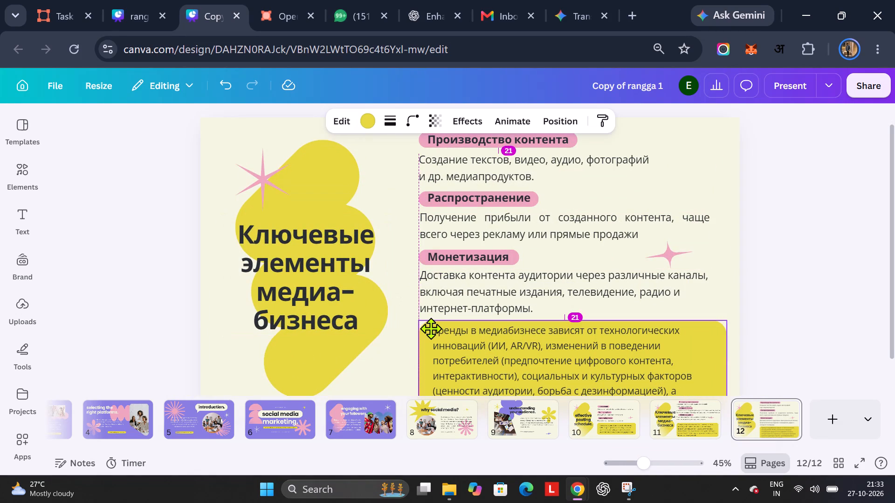
click(391, 302)
Centre the "Тренды в медиабизнесе" paragraph horizontally on its yellow rounded box using element alignment.
scroll(391, 302, down, 2)
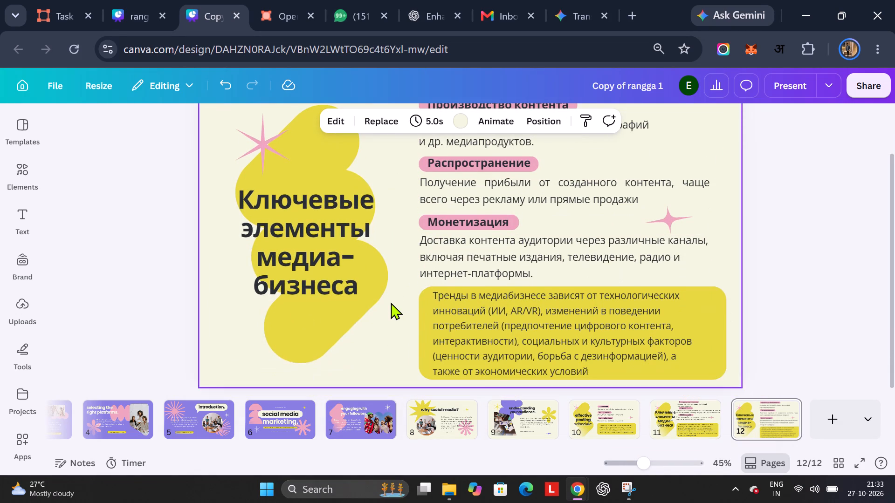
click(431, 318)
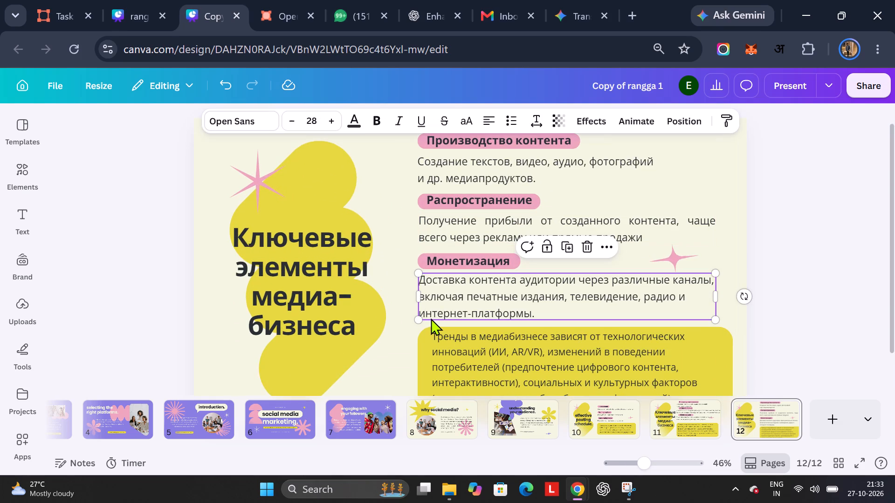
click(443, 348)
scroll(443, 348, down, 1)
click(408, 328)
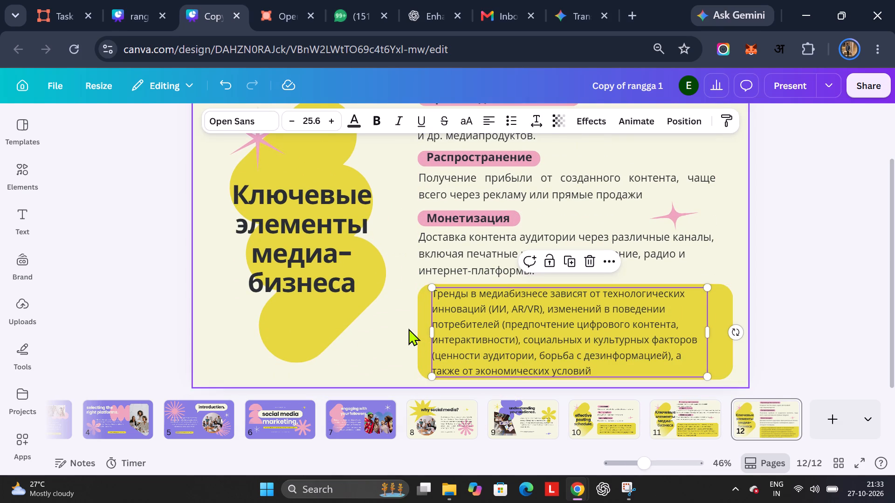
drag(402, 324, 461, 335)
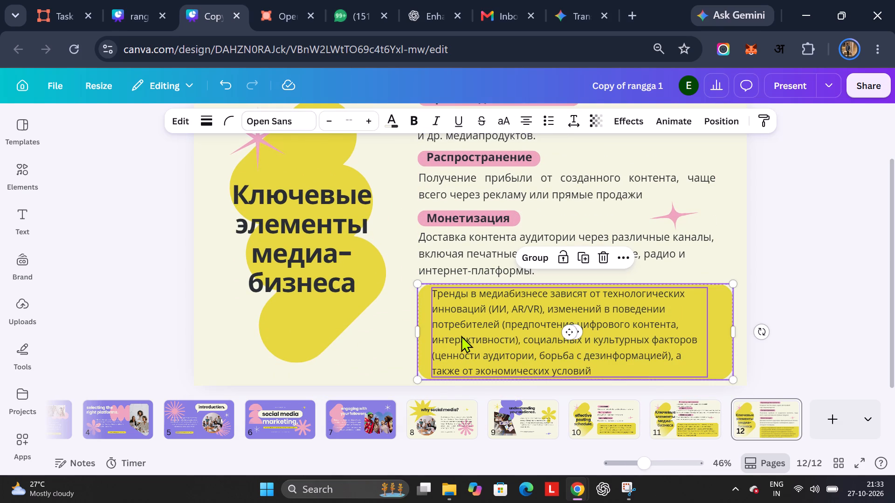
right_click(461, 335)
click(537, 314)
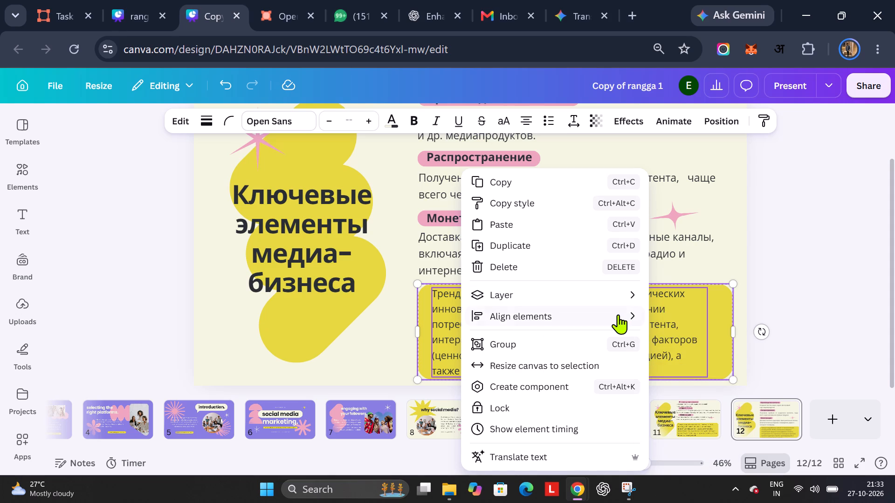
click(658, 331)
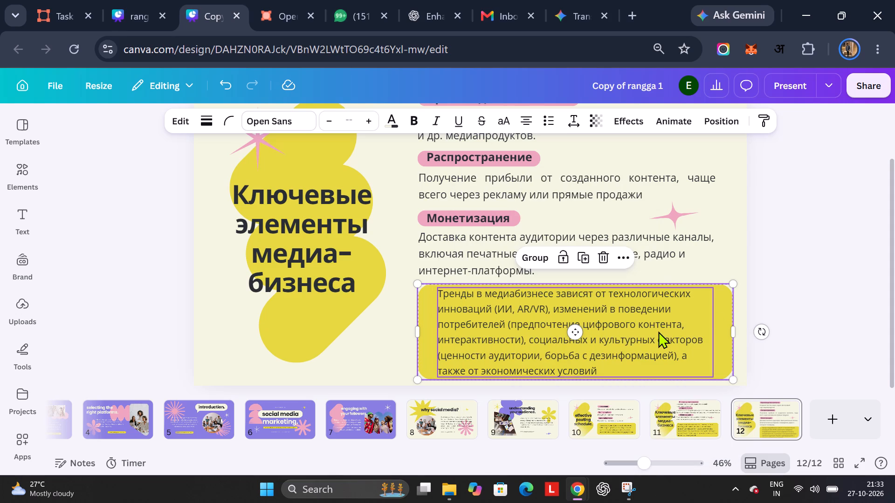
click(807, 290)
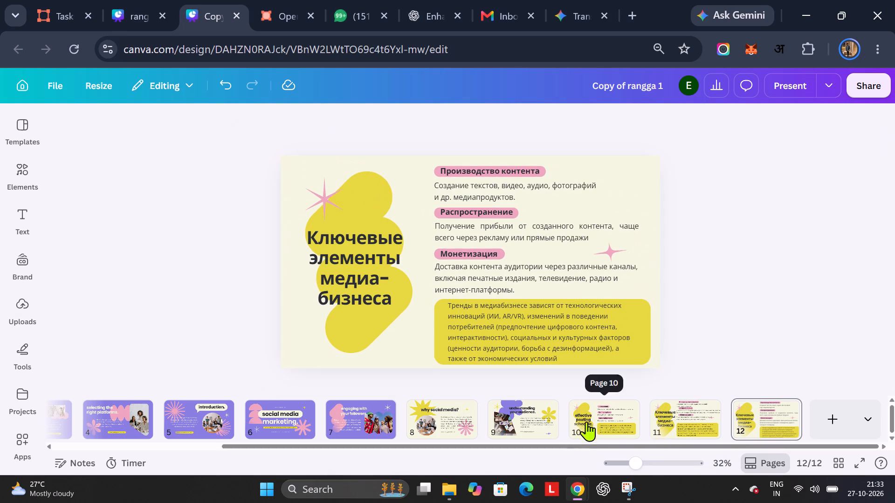
Move the "Copy of rangga 1" deck into the shared [TO SHARE] folder.
click(598, 416)
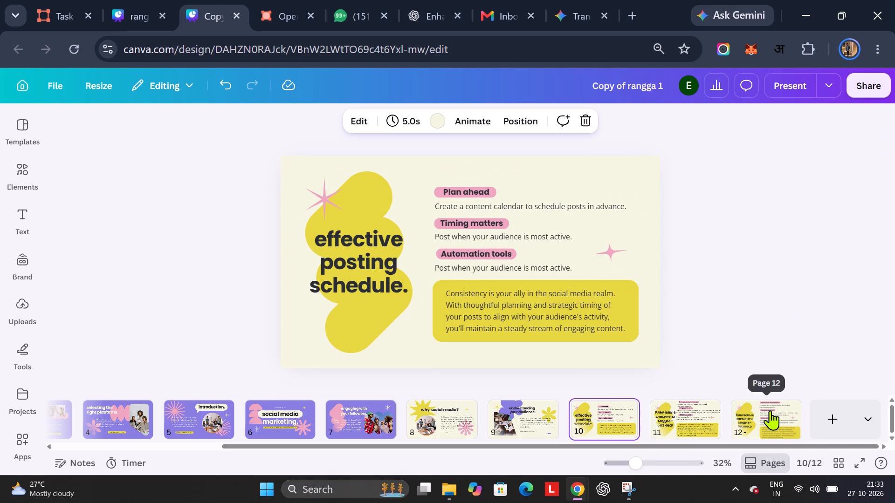
click(770, 410)
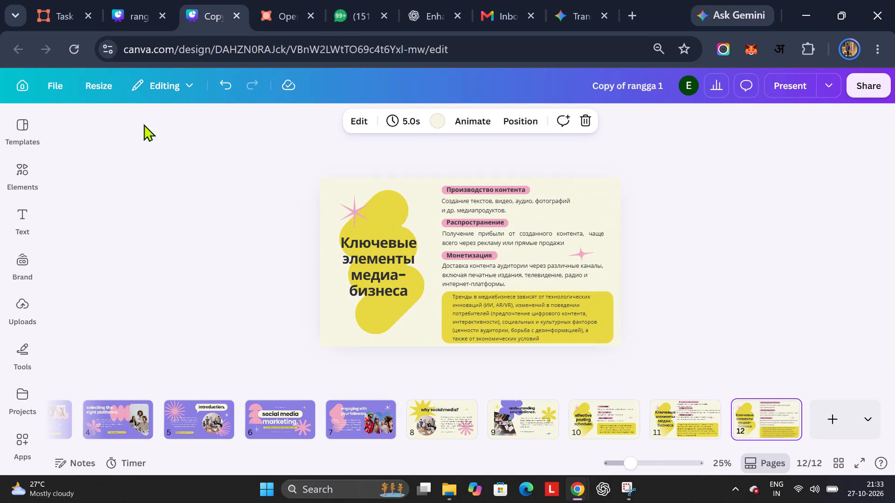
click(57, 87)
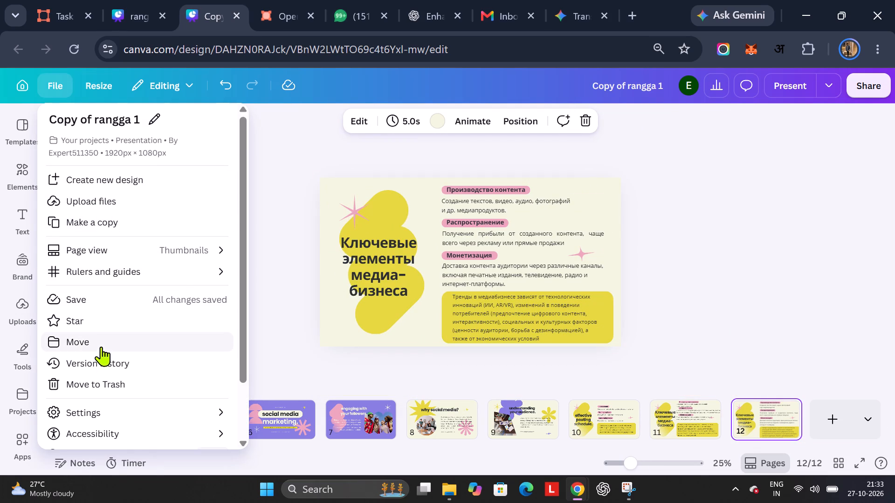
click(102, 341)
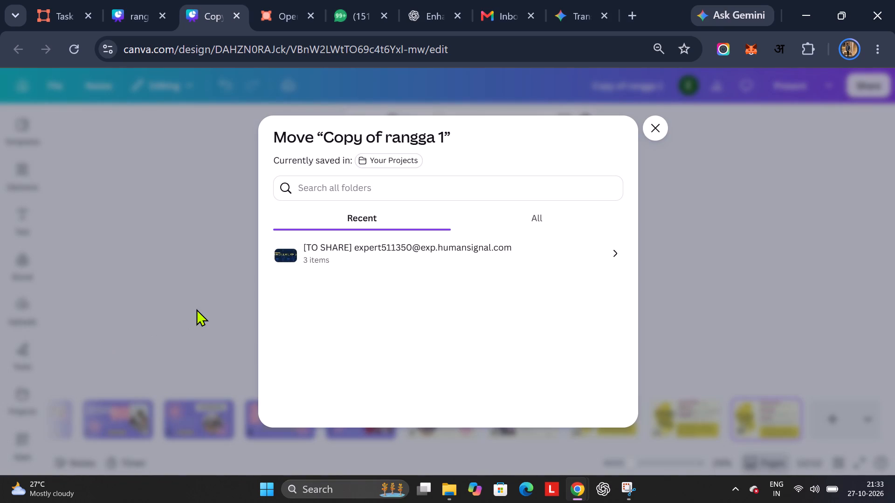
click(496, 251)
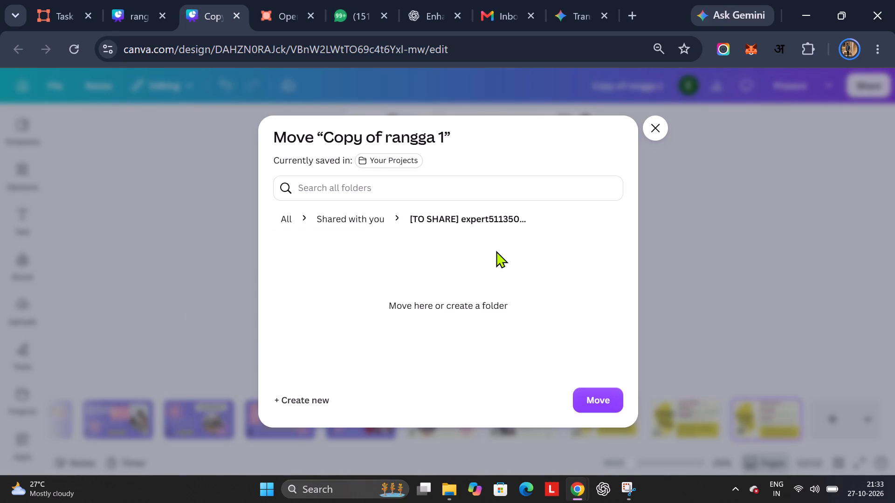
click(600, 401)
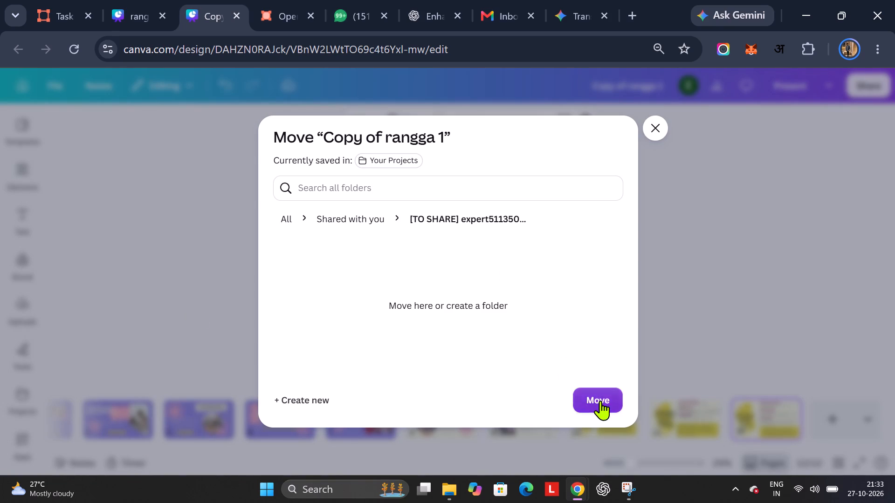
click(573, 322)
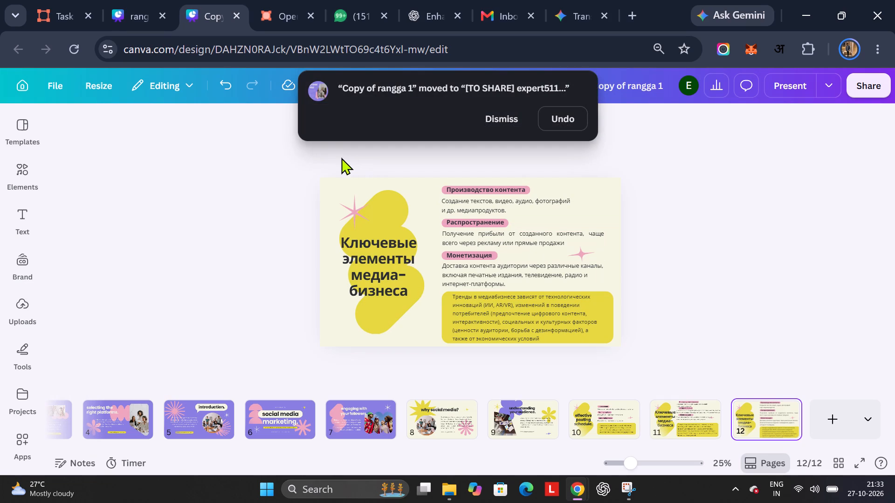
click(505, 117)
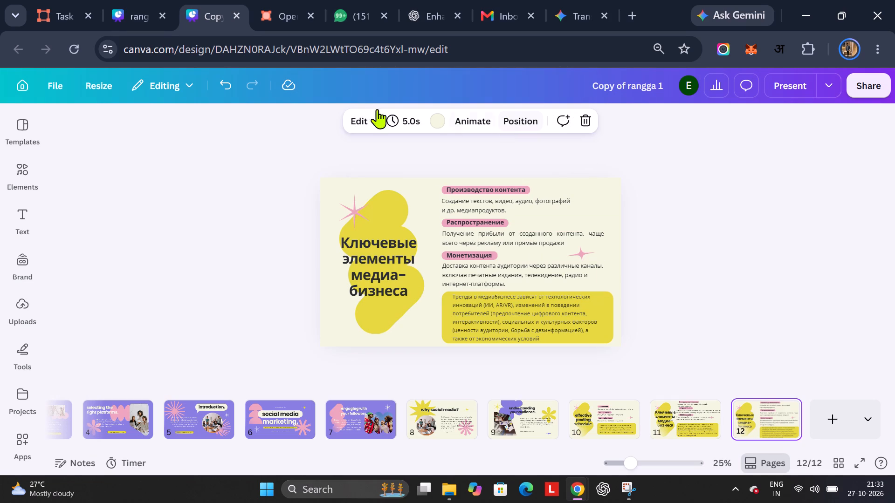
Copy the edited deck's URL and enter it under Submit your Work in the HumanSignal task, continuing to the Approach question.
click(245, 50)
key(ctrl+c)
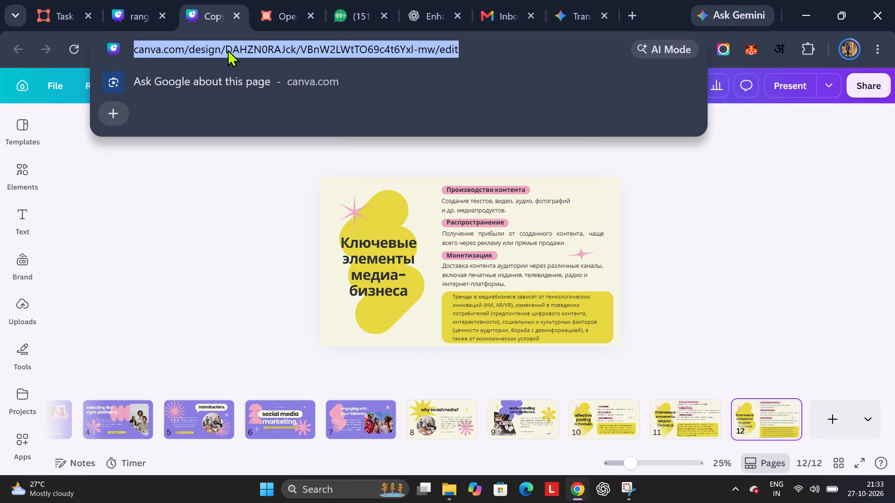
click(66, 18)
scroll(274, 285, down, 2)
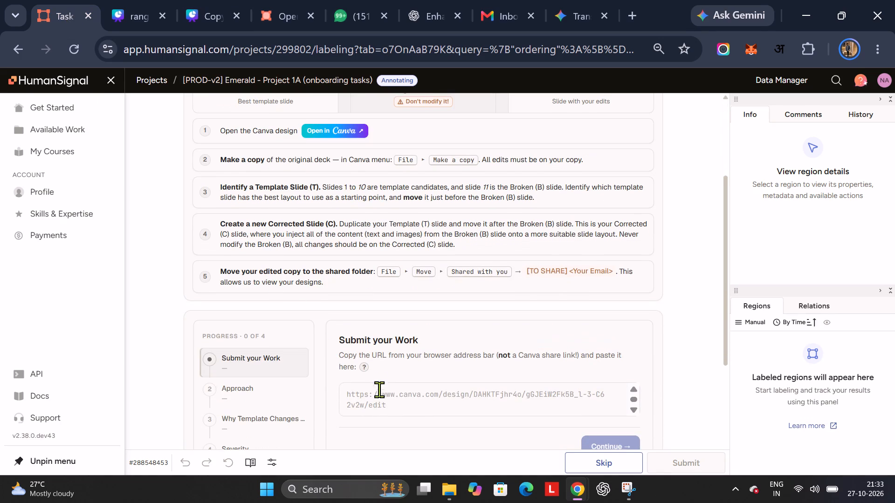
click(379, 396)
key(ctrl+v)
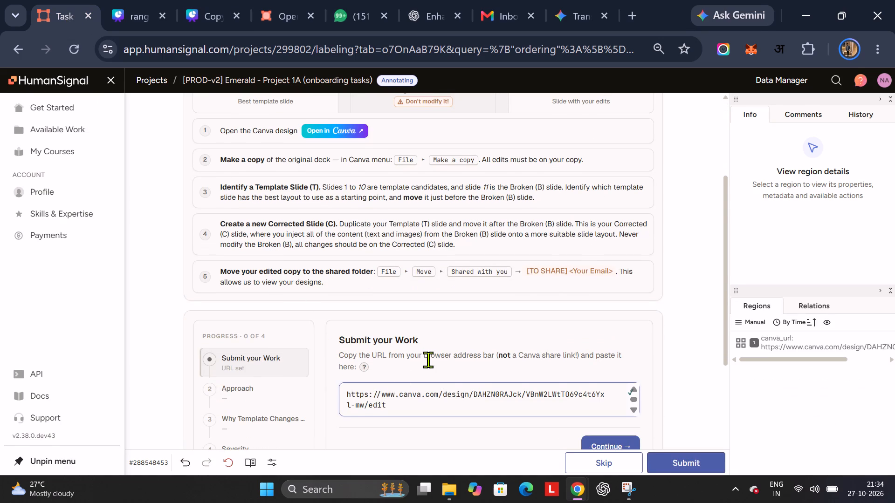
scroll(428, 360, down, 2)
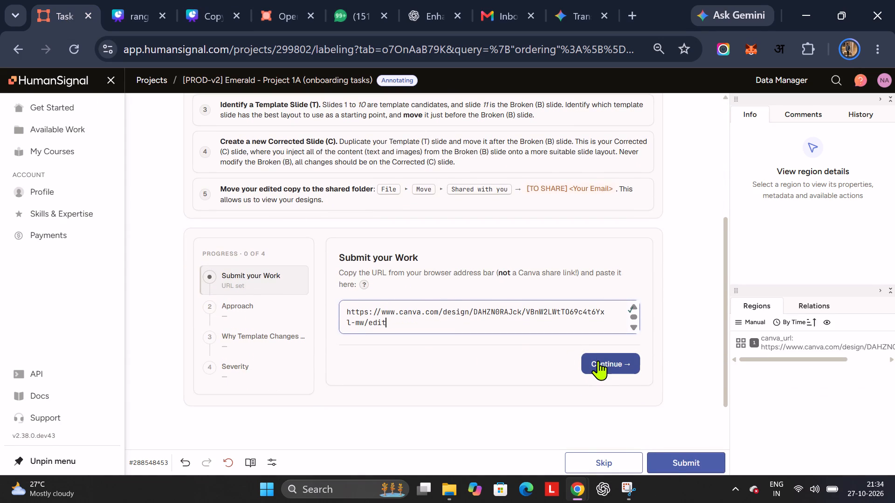
click(598, 360)
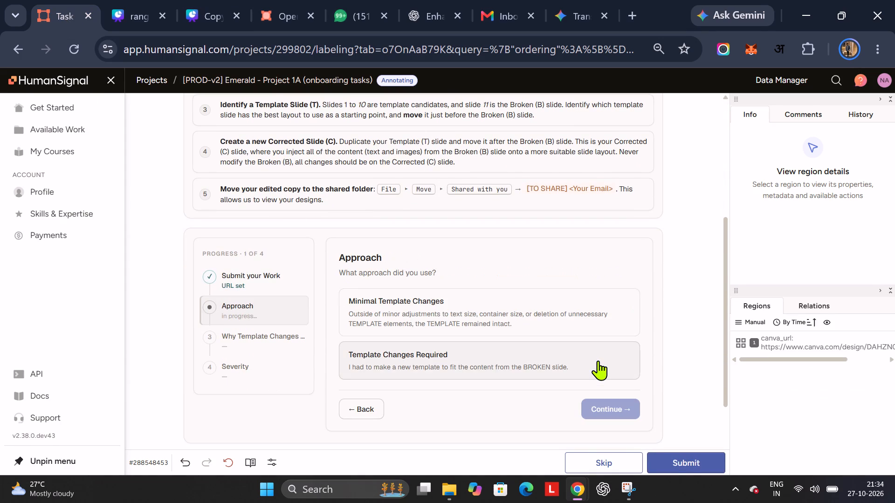
Answer the approach as Minimal Template Changes and the broken slide's severity as Moderately broken.
scroll(598, 360, down, 1)
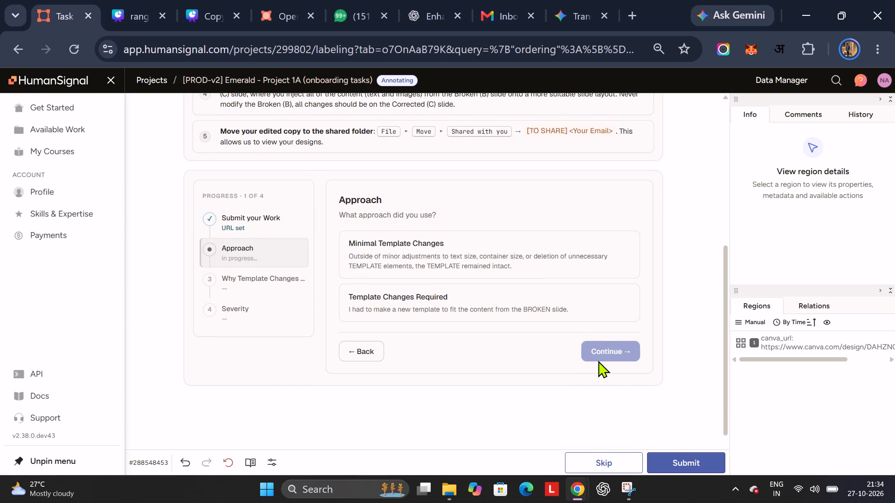
click(475, 263)
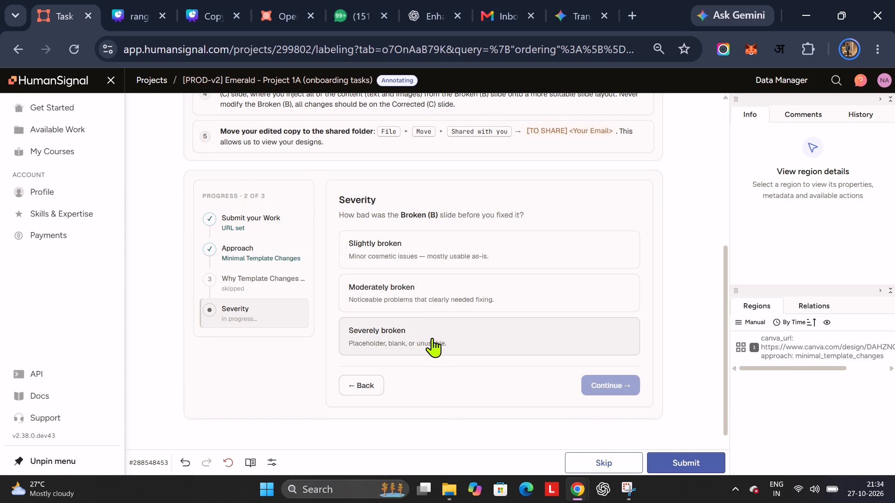
click(466, 297)
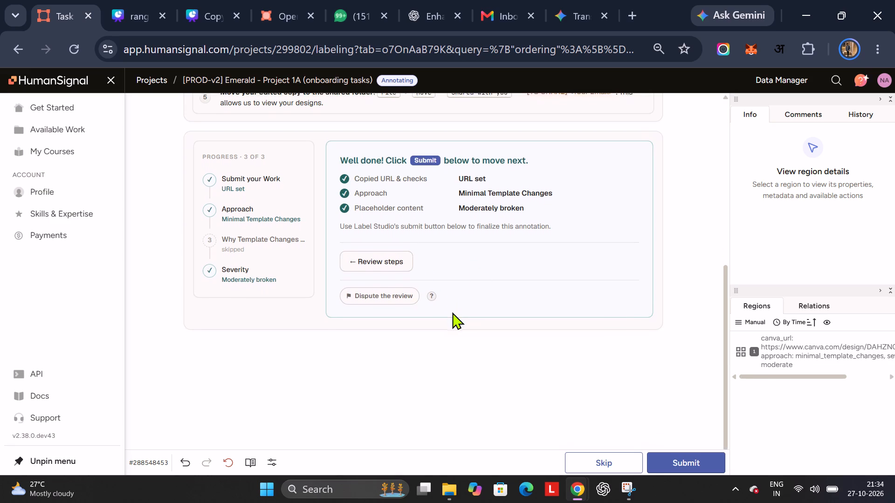
Submit the completed annotation.
scroll(452, 312, down, 5)
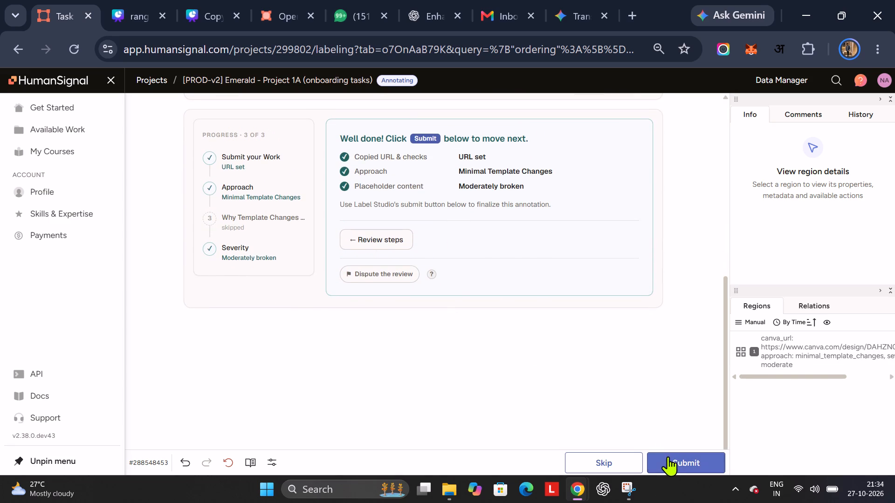
click(668, 456)
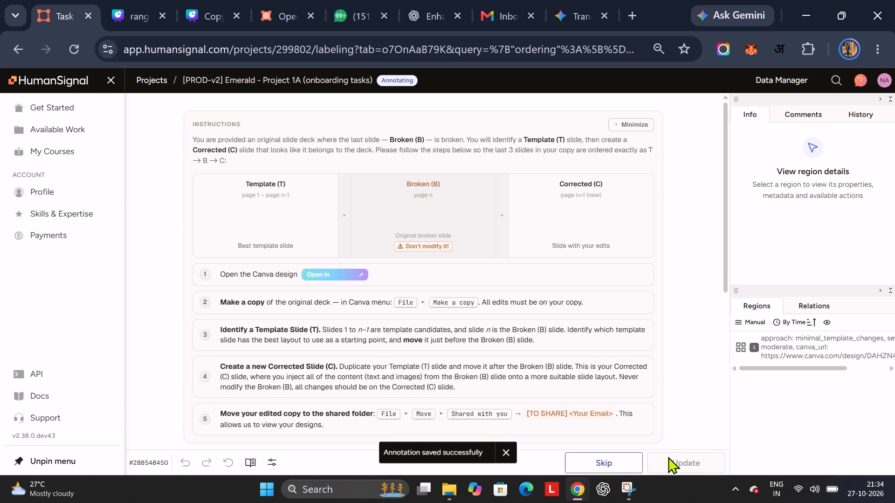
Review the recorded answers, submitted URL and instructions of the "MUCHAS GRACIAS" deck task that loads.
scroll(521, 395, down, 6)
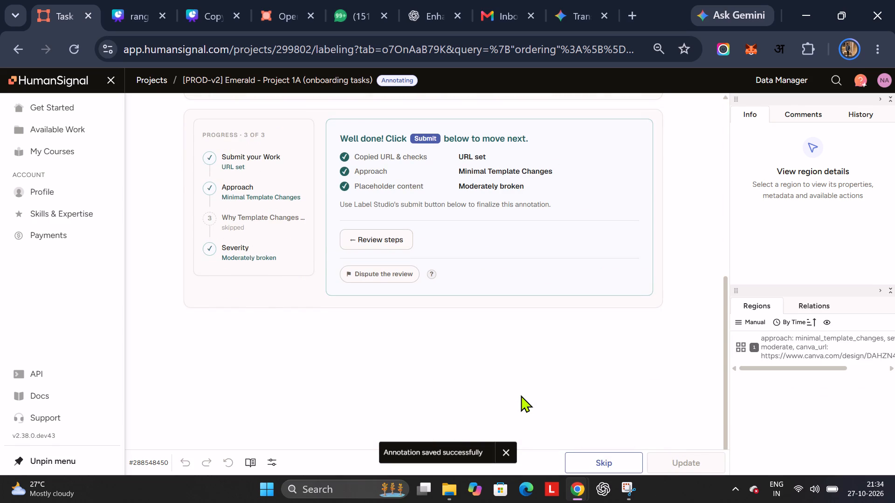
scroll(521, 395, up, 3)
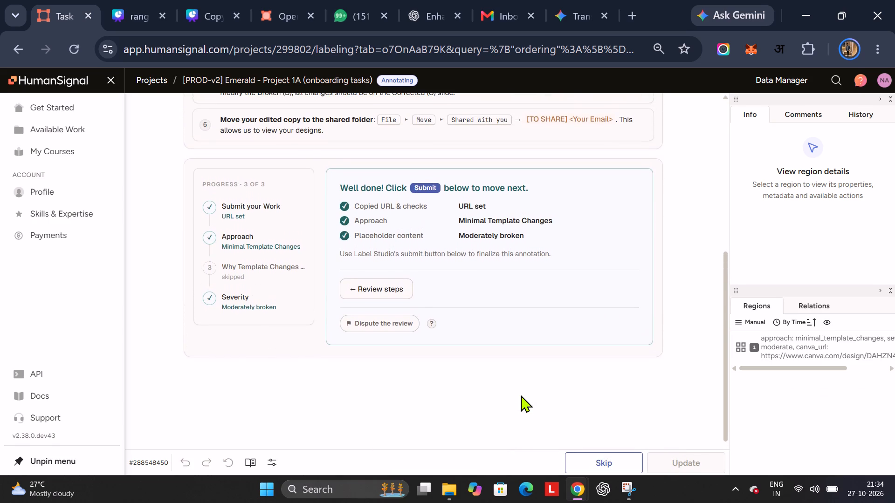
scroll(521, 395, up, 1)
click(262, 245)
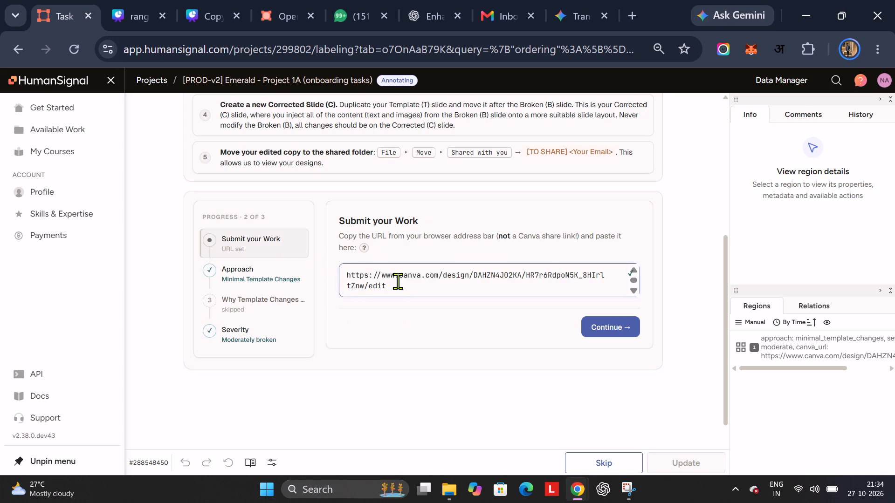
scroll(398, 281, up, 5)
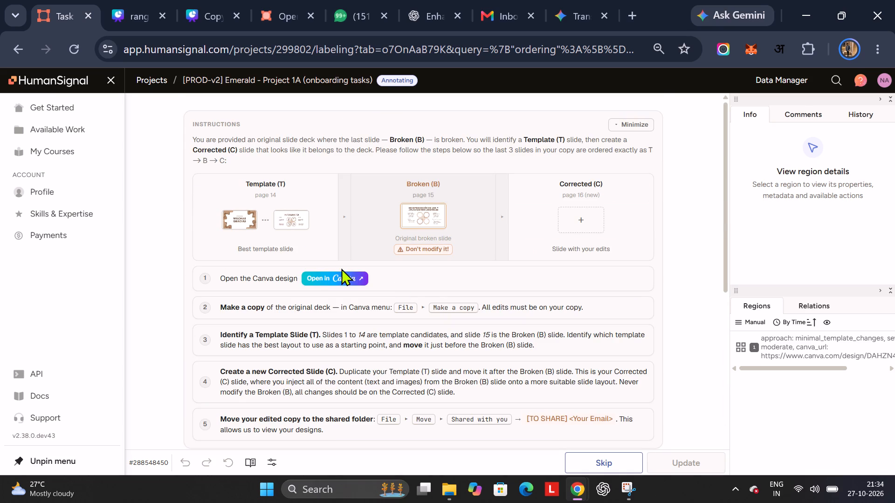
Open the task's original Canva design and compare template slide 14 with broken slide 15.
click(358, 278)
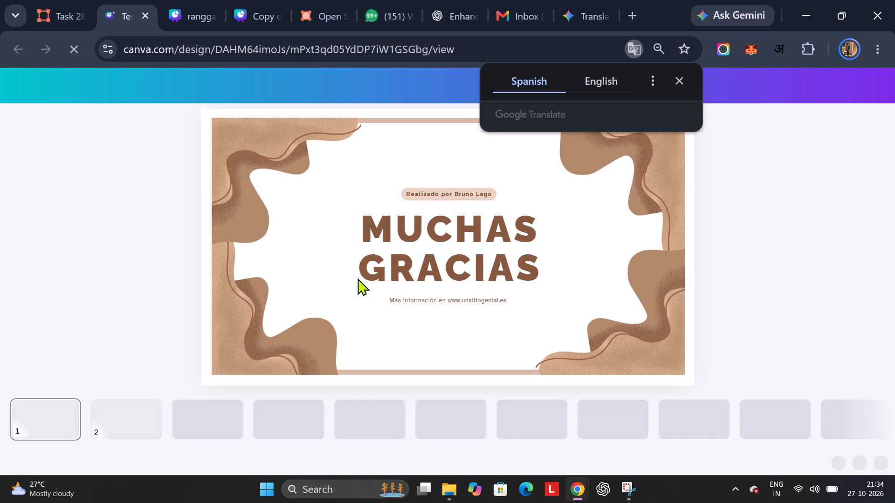
scroll(497, 424, left, 5)
click(753, 420)
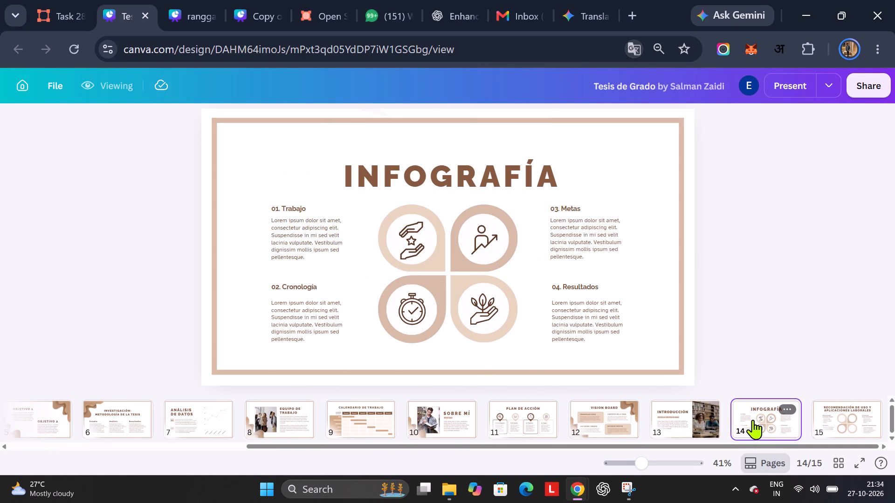
click(837, 419)
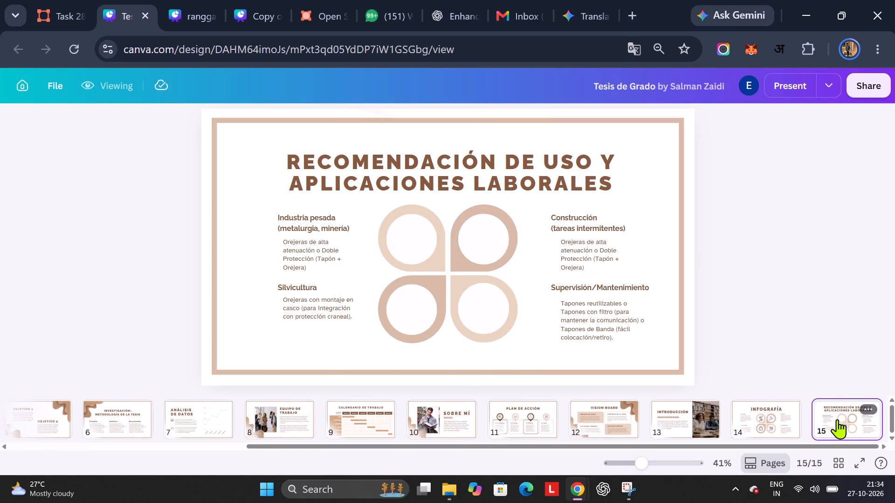
click(776, 427)
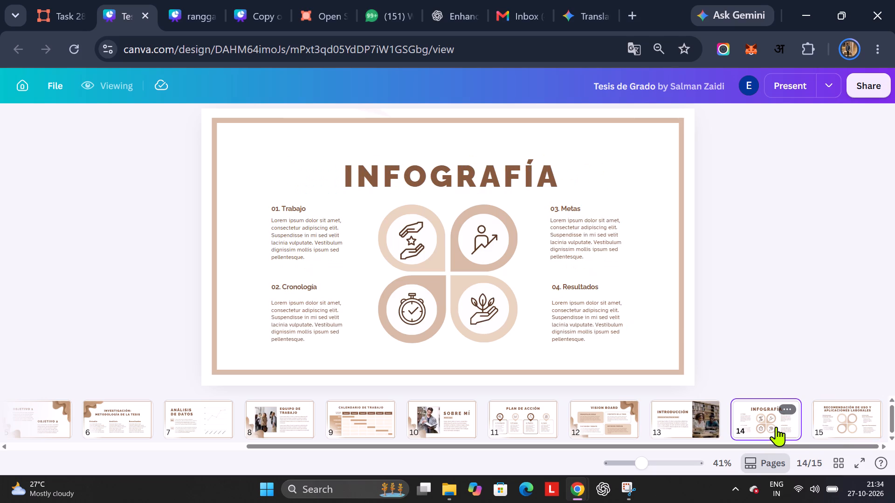
click(103, 0)
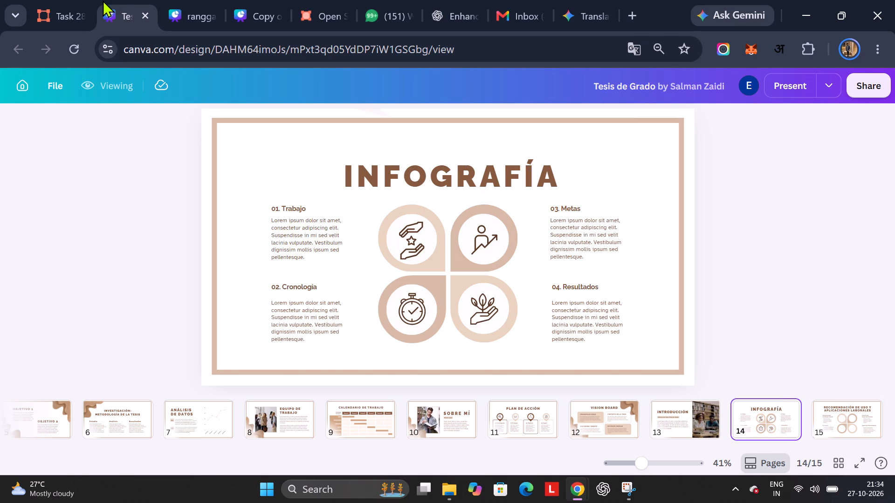
click(72, 0)
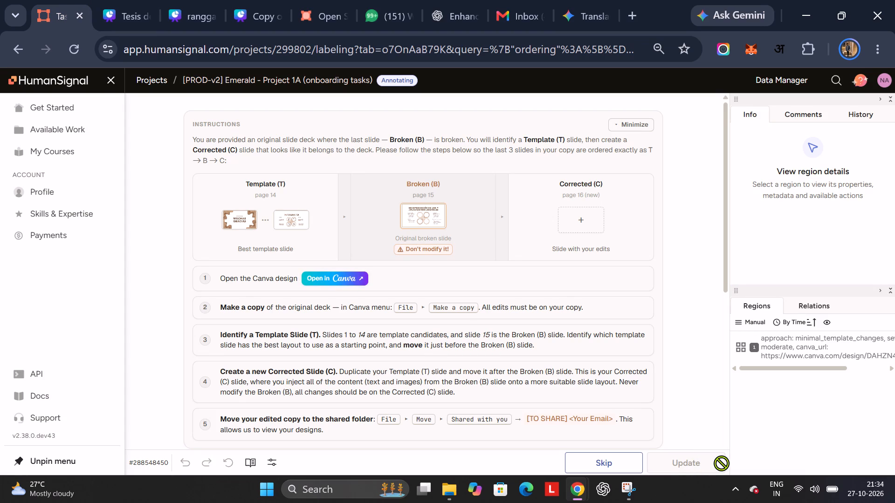
scroll(636, 391, down, 4)
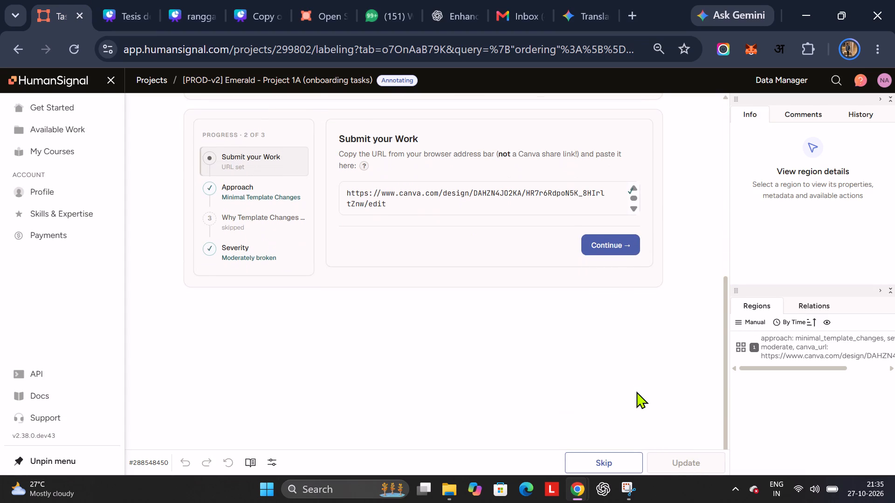
scroll(636, 391, up, 3)
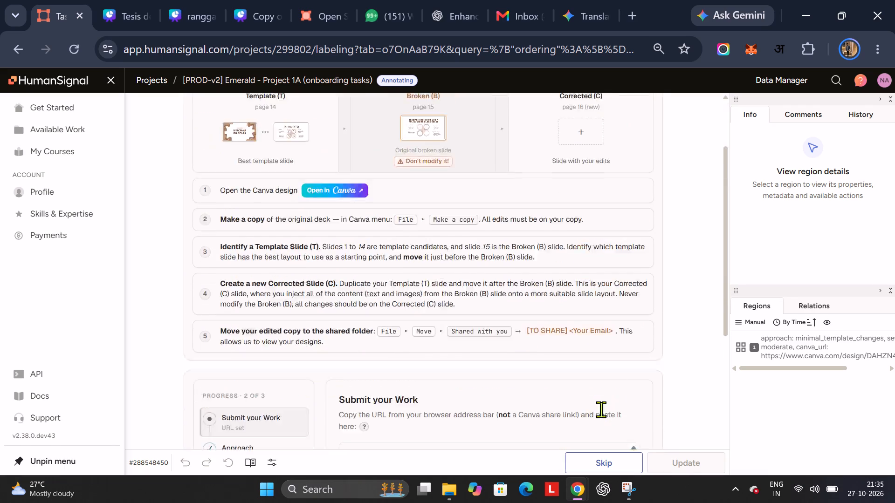
scroll(601, 409, down, 3)
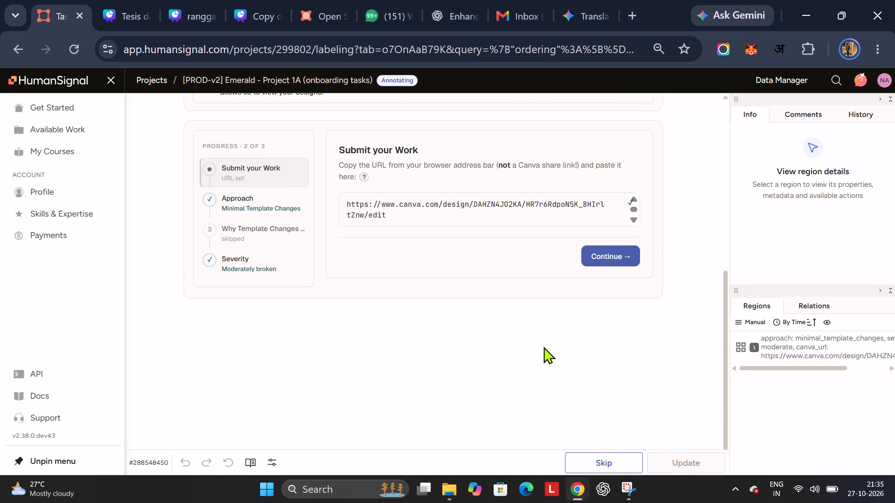
scroll(544, 347, up, 1)
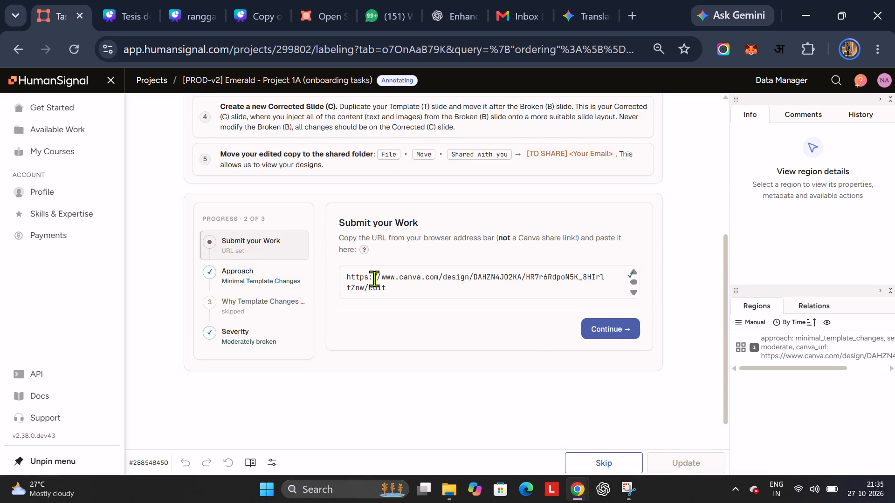
Open the annotation history of the "Tesis de Grado" task and read the administrator's full review comment.
scroll(604, 330, up, 4)
scroll(604, 330, down, 3)
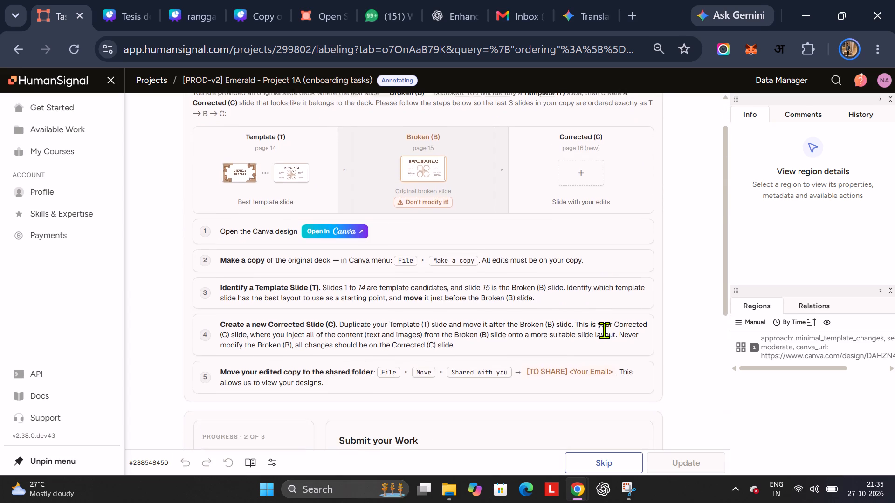
scroll(604, 330, down, 1)
click(862, 124)
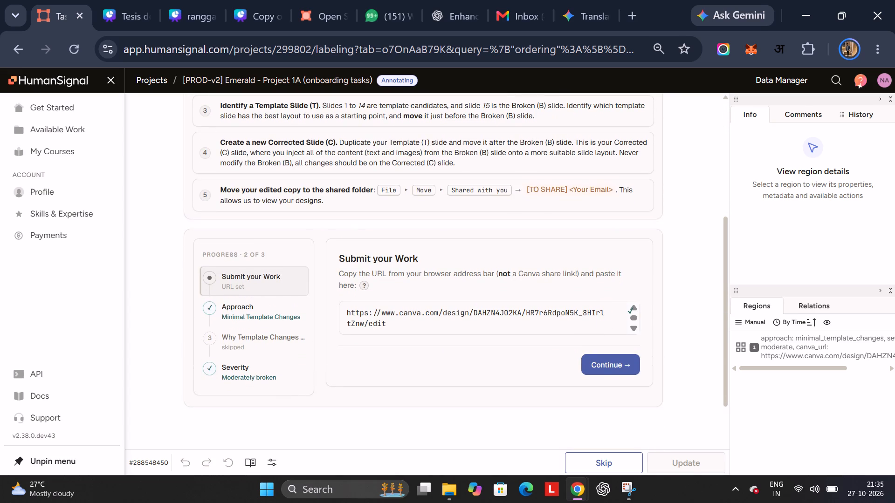
click(859, 117)
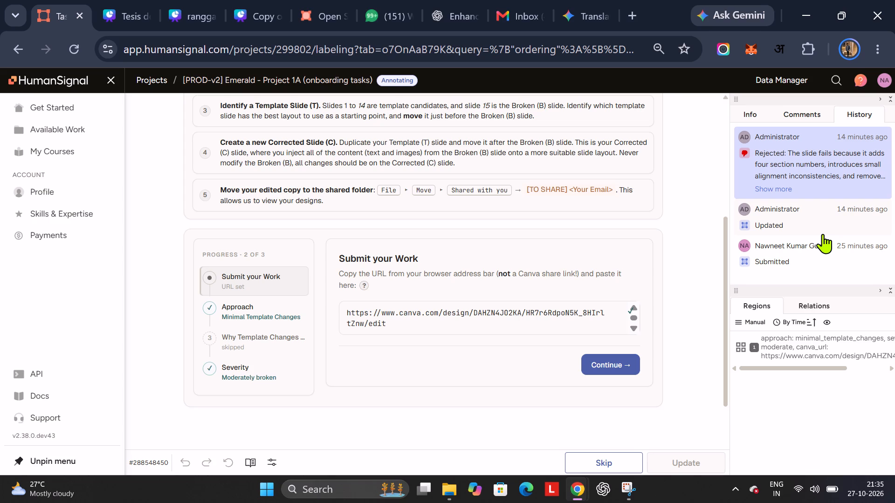
click(774, 189)
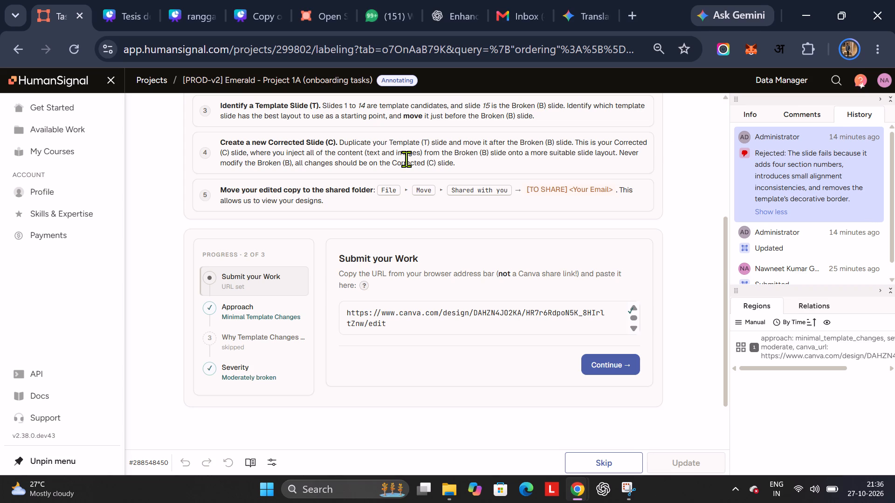
In the original "Tesis de Grado" design, compare the INFOGRAFÍA slide 14 with broken slide 15.
click(129, 0)
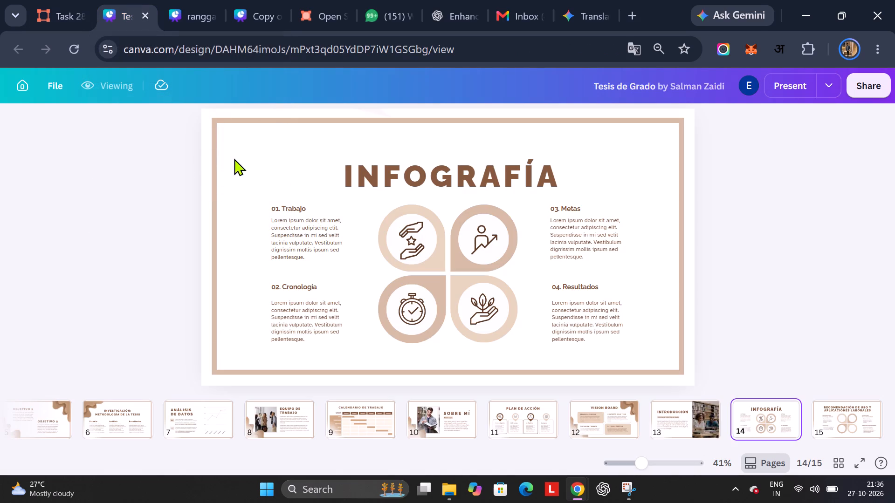
scroll(652, 416, left, 5)
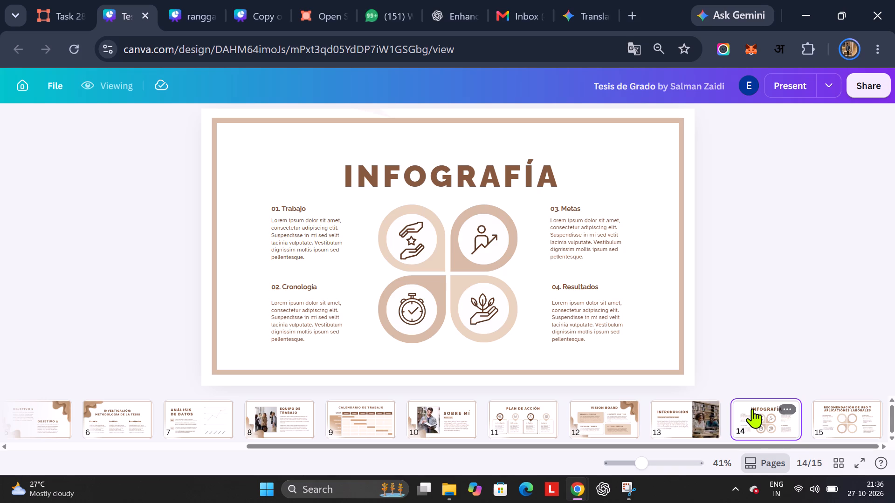
scroll(826, 421, left, 2)
click(826, 421)
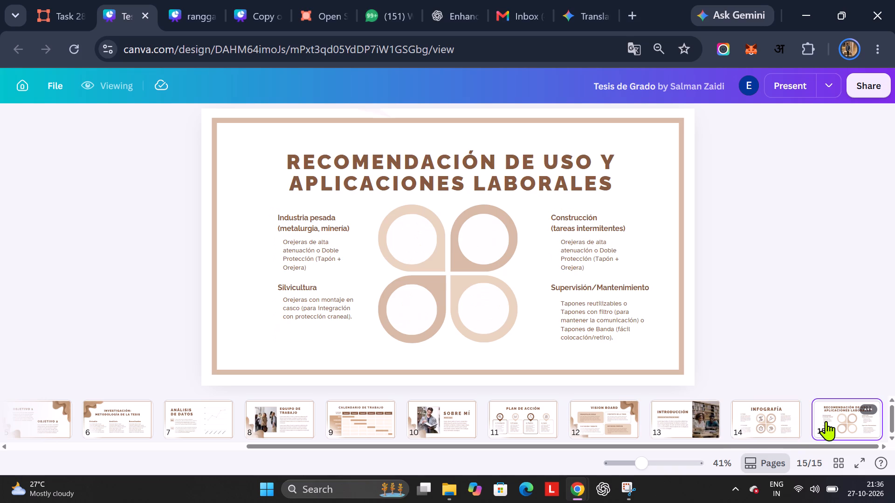
click(778, 413)
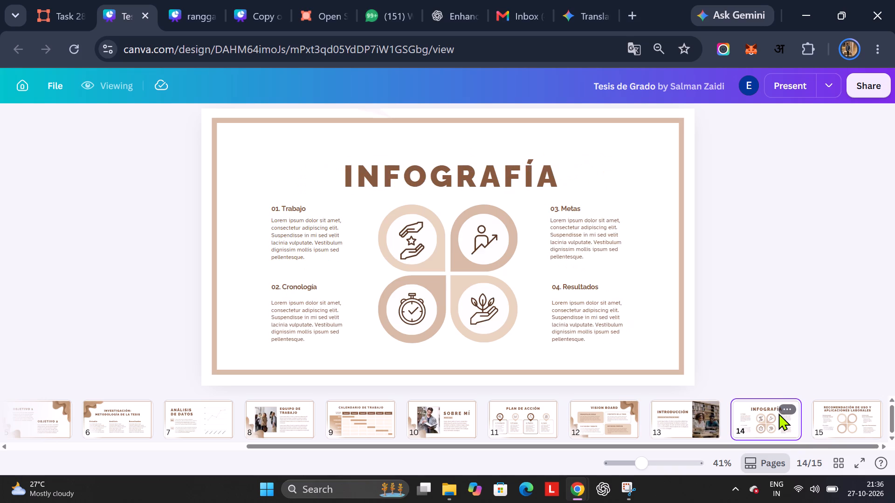
click(832, 418)
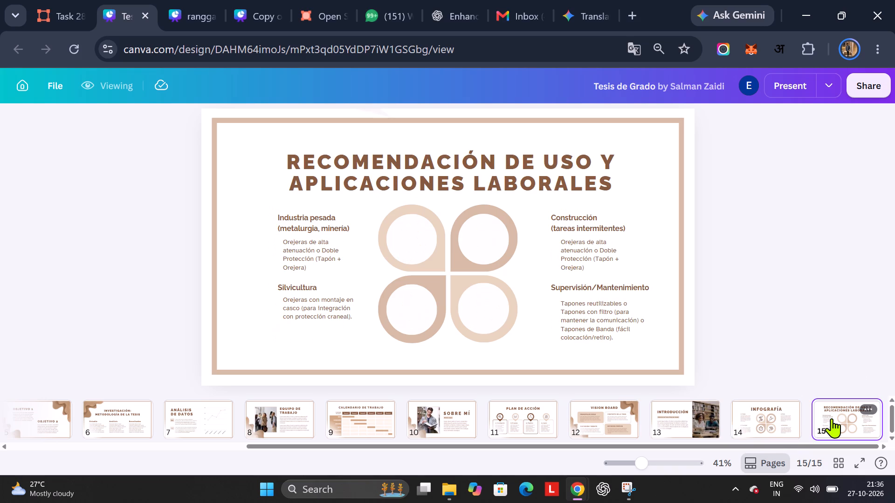
click(778, 419)
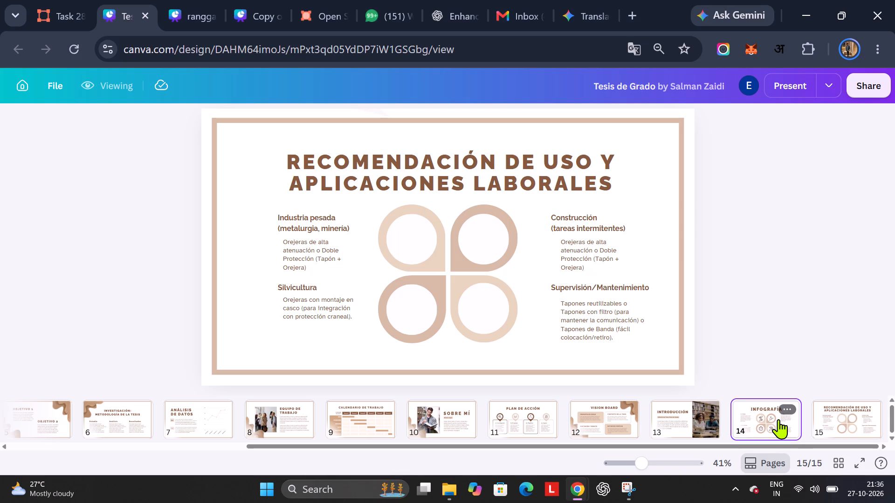
click(836, 429)
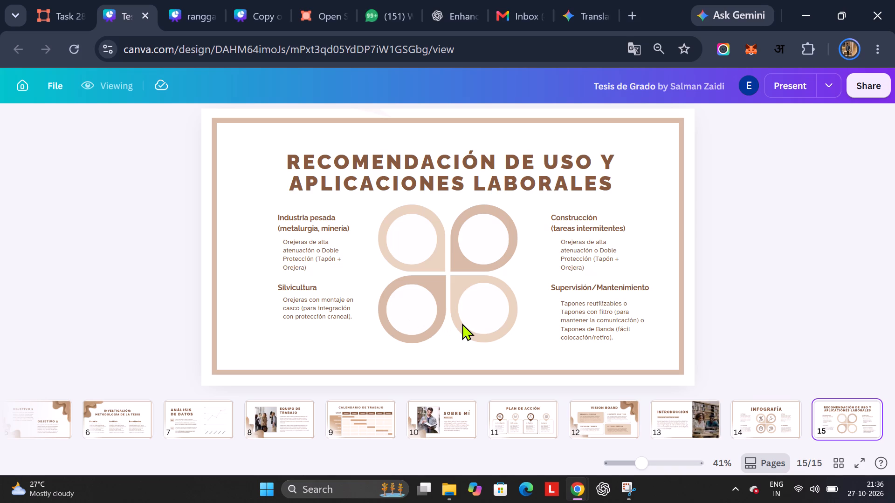
Return to the HumanSignal task and re-read the review comment alongside the slide-correction instructions.
click(60, 0)
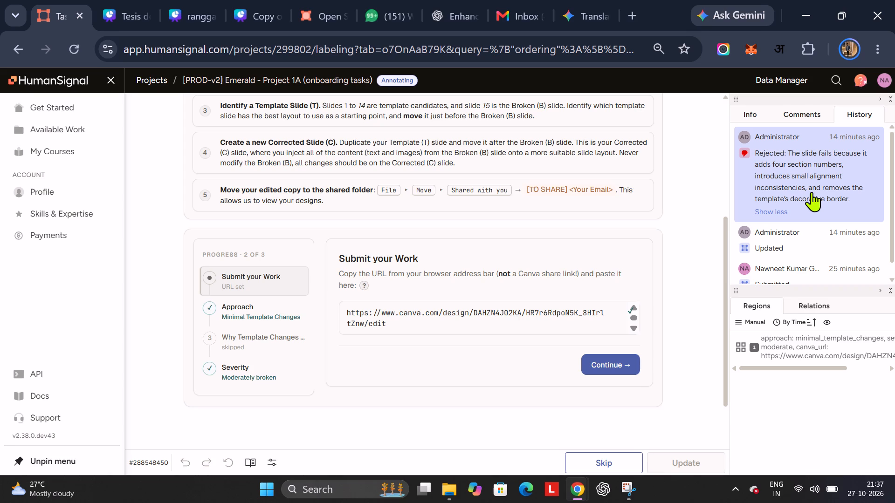
scroll(812, 184, down, 3)
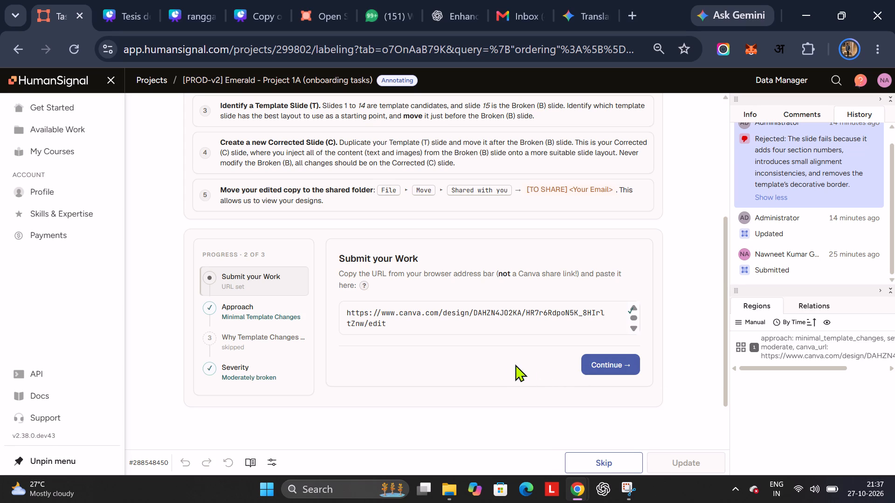
scroll(439, 356, up, 1)
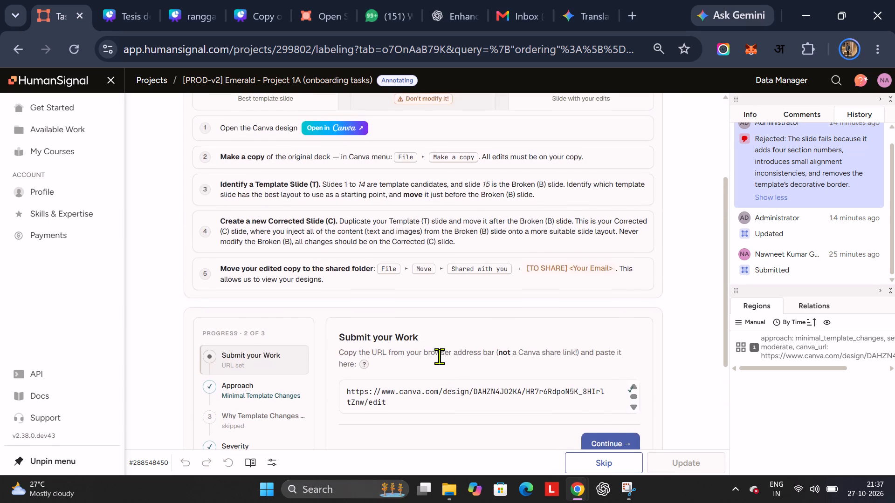
scroll(439, 356, up, 2)
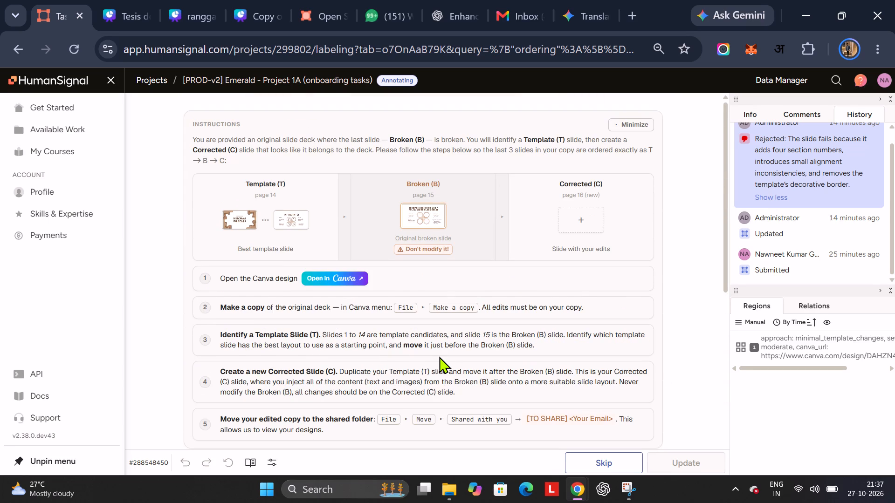
scroll(439, 356, down, 4)
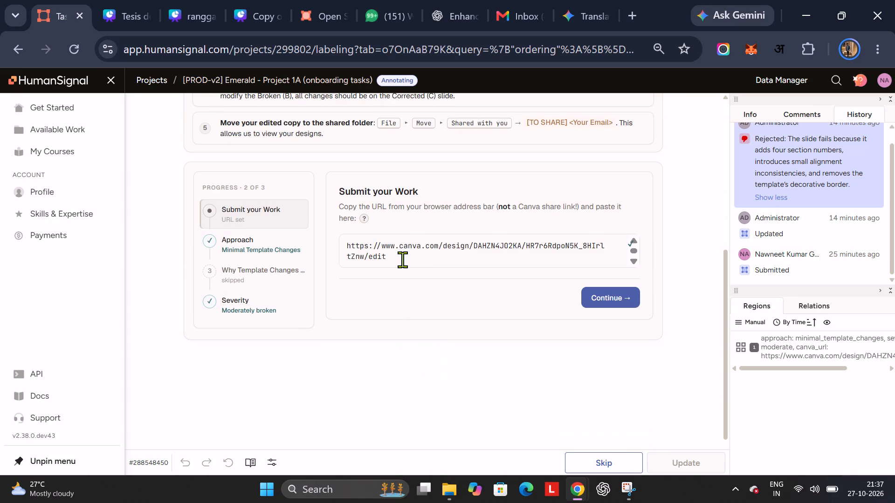
Open the submitted Canva URL in a new browser tab and go to corrected slide 16 of the deck copy.
drag(402, 259, 338, 245)
key(ctrl+c)
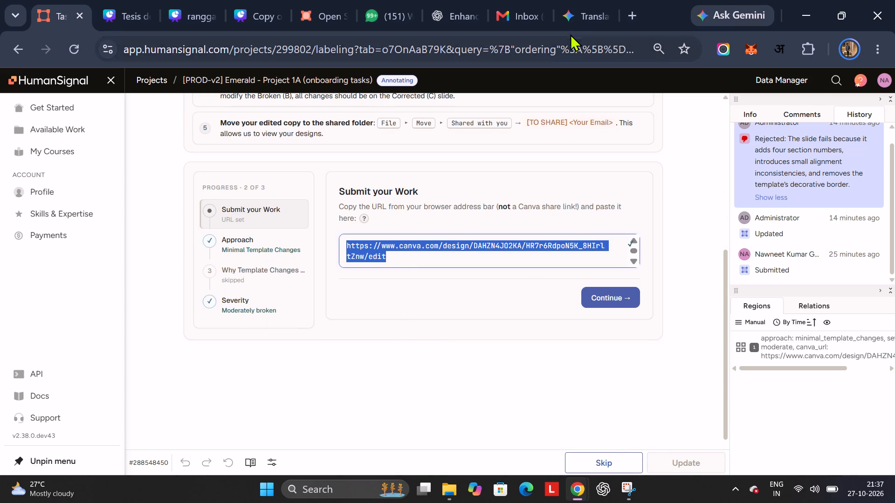
click(623, 13)
key(ctrl+v)
key(Return)
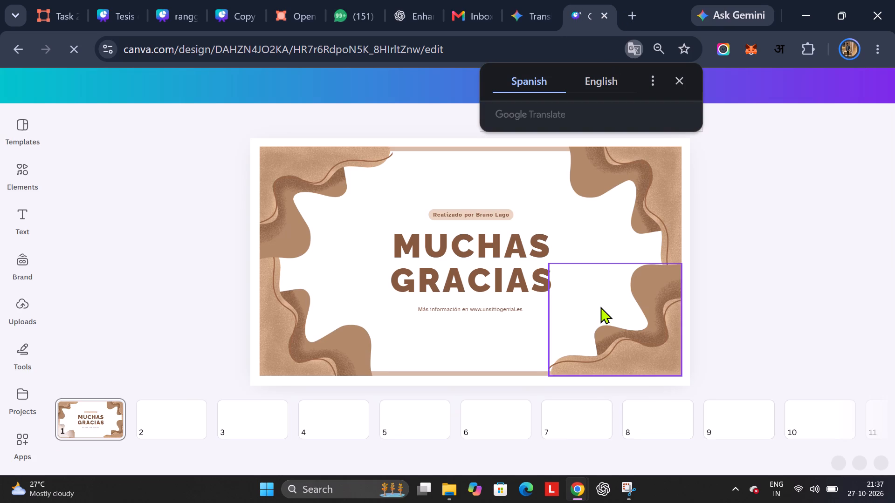
scroll(720, 420, left, 7)
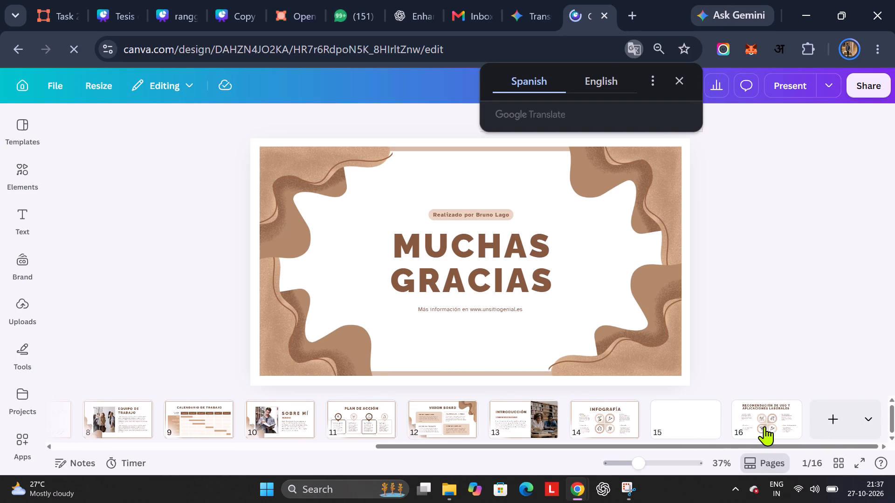
click(765, 426)
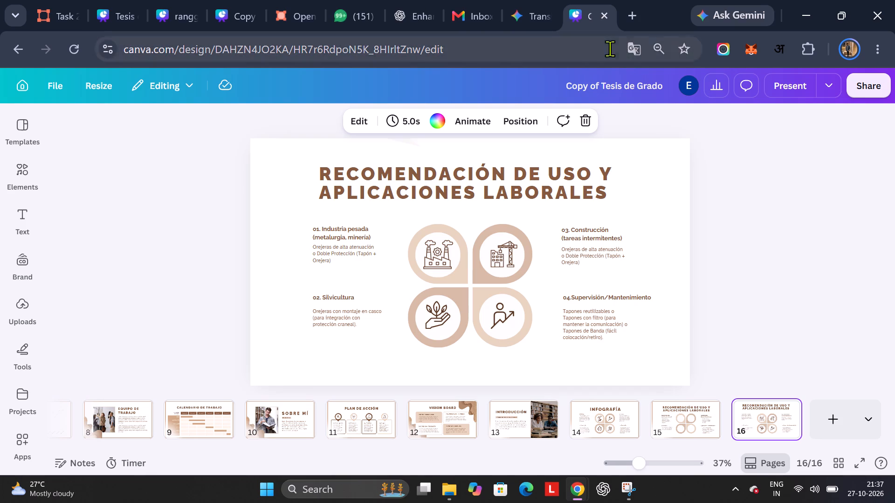
Compare the corrected slide 16 with the original deck's broken slide 15 and the copy's template slide 14.
click(232, 7)
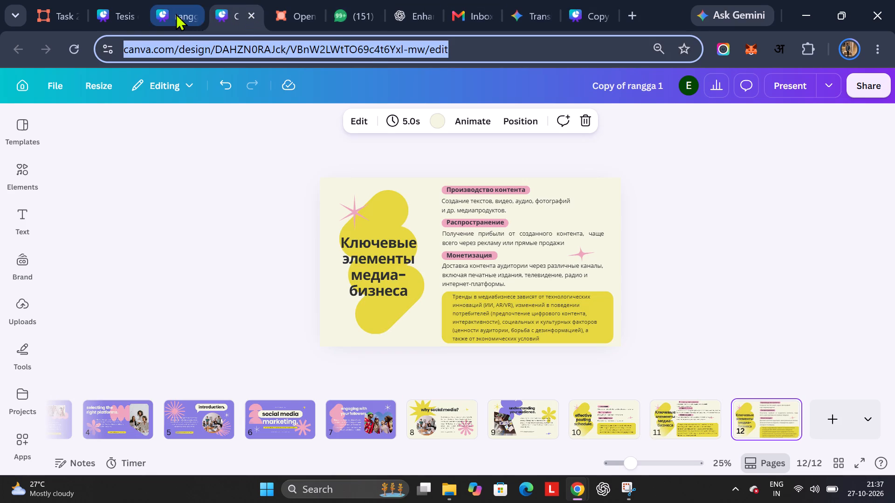
click(176, 14)
click(112, 22)
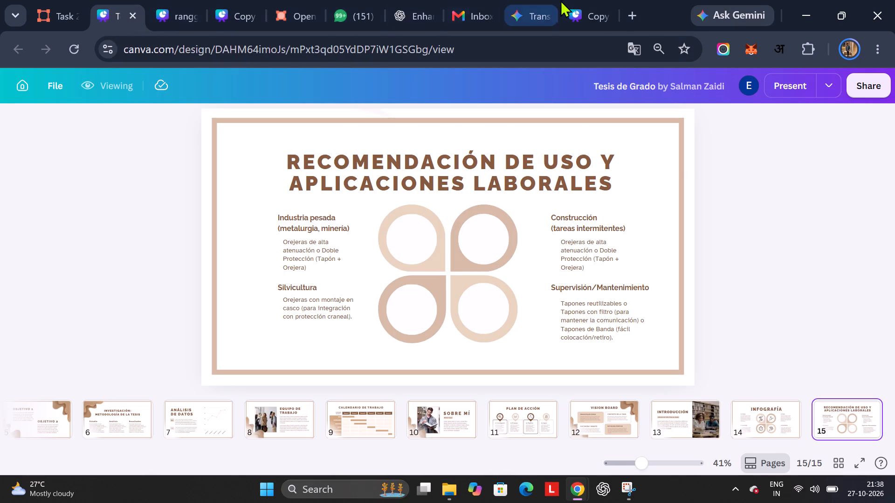
click(574, 5)
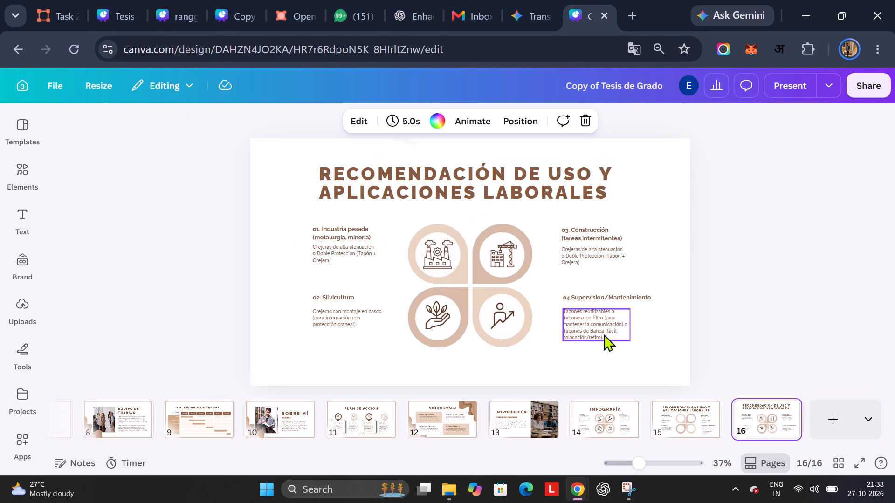
scroll(686, 409, left, 2)
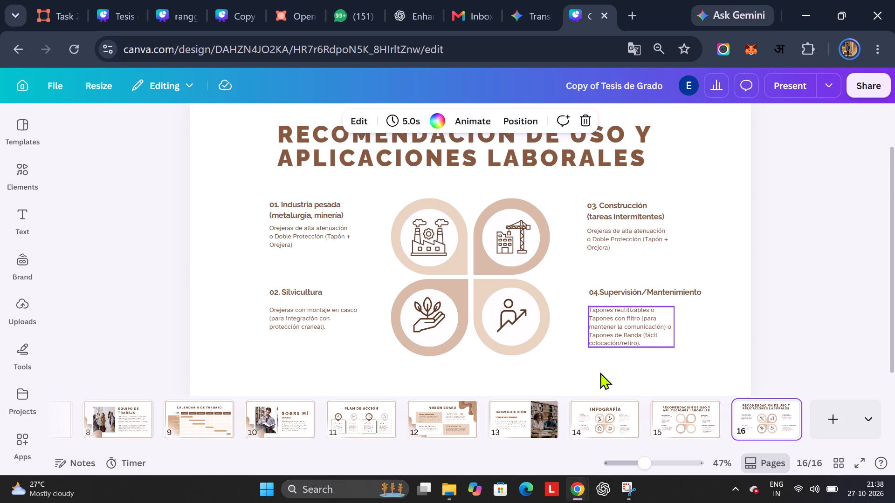
click(587, 425)
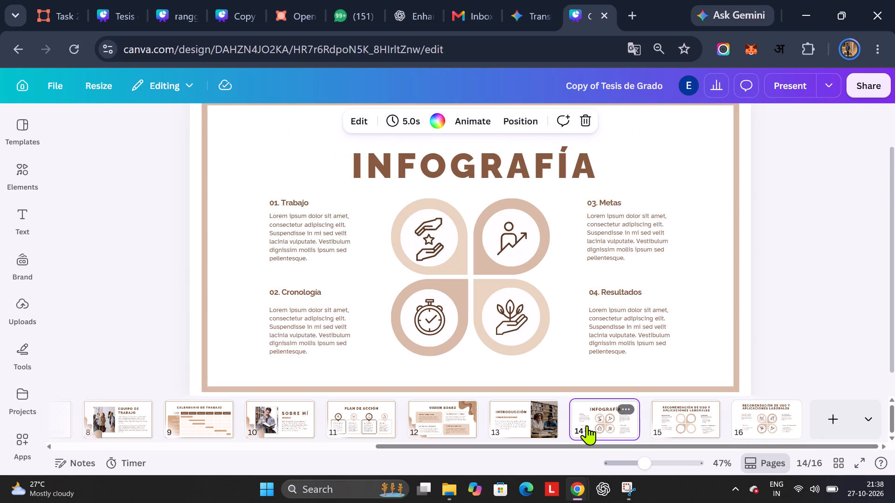
On slide 16, add a space after the number so the fourth heading reads "04. Supervisión/Mantenimiento".
click(757, 418)
triple_click(600, 291)
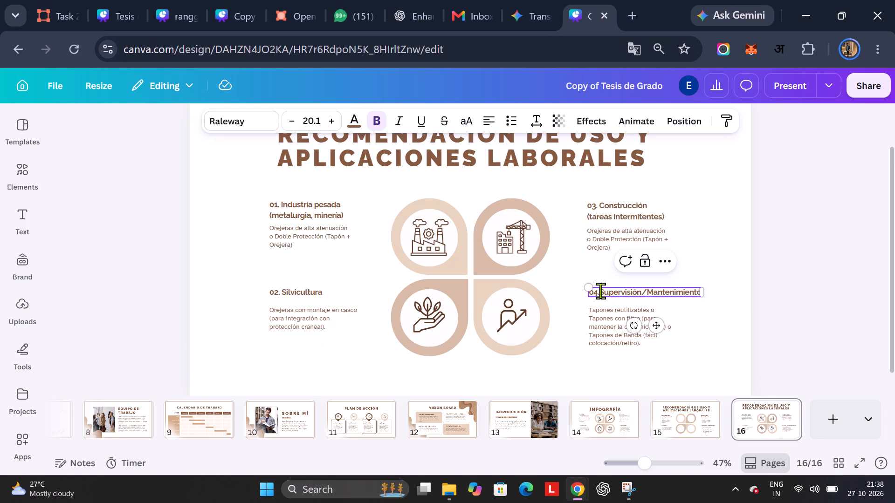
click(600, 291)
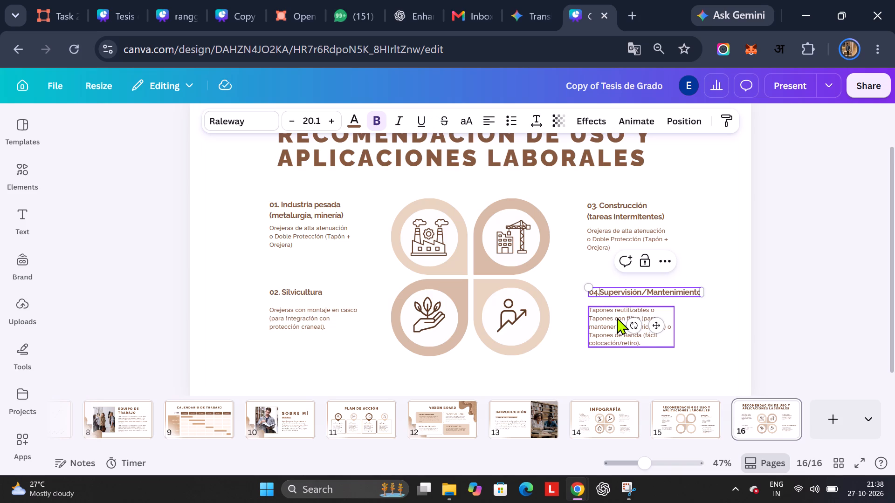
key(space)
key(ctrl+z)
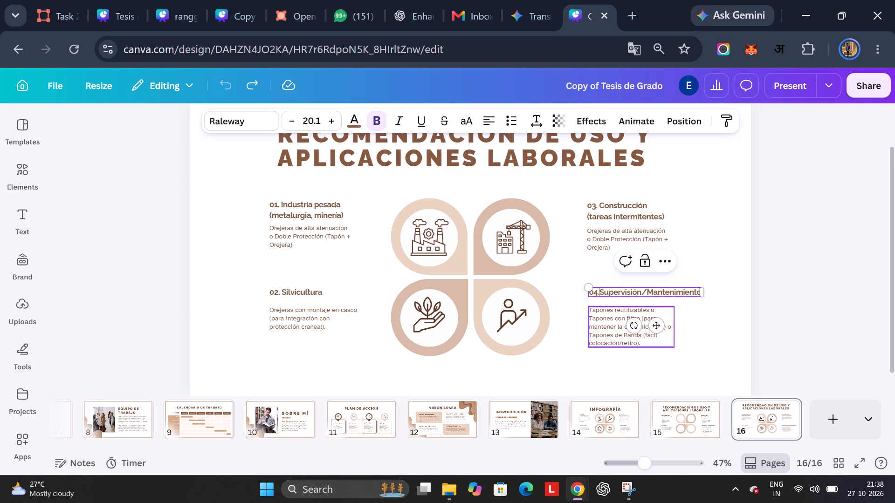
click(702, 292)
key(space)
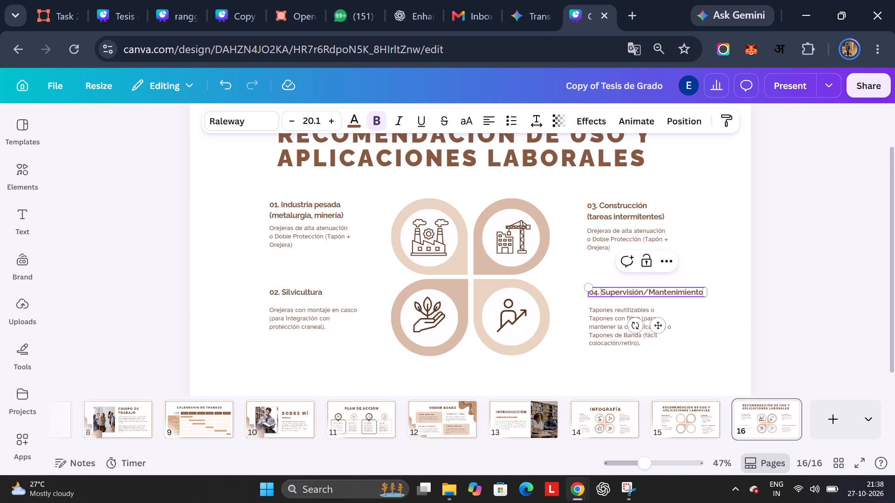
click(579, 232)
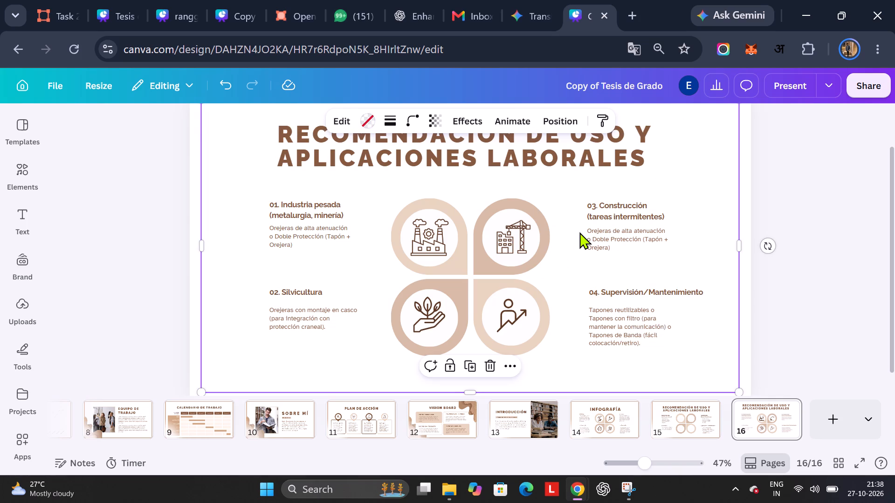